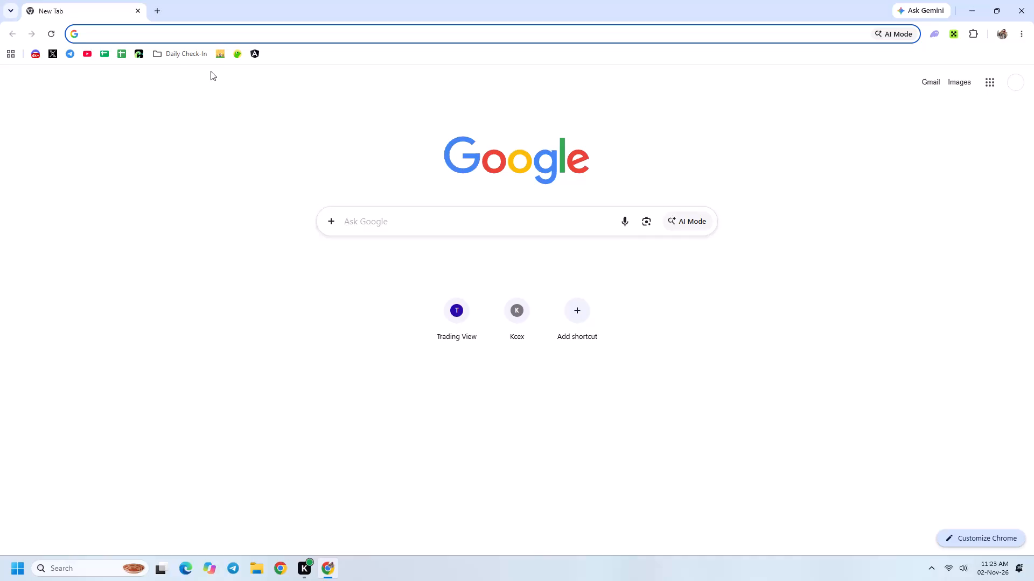
Search Google for canva and open the Canva site from the login result.
click(336, 37)
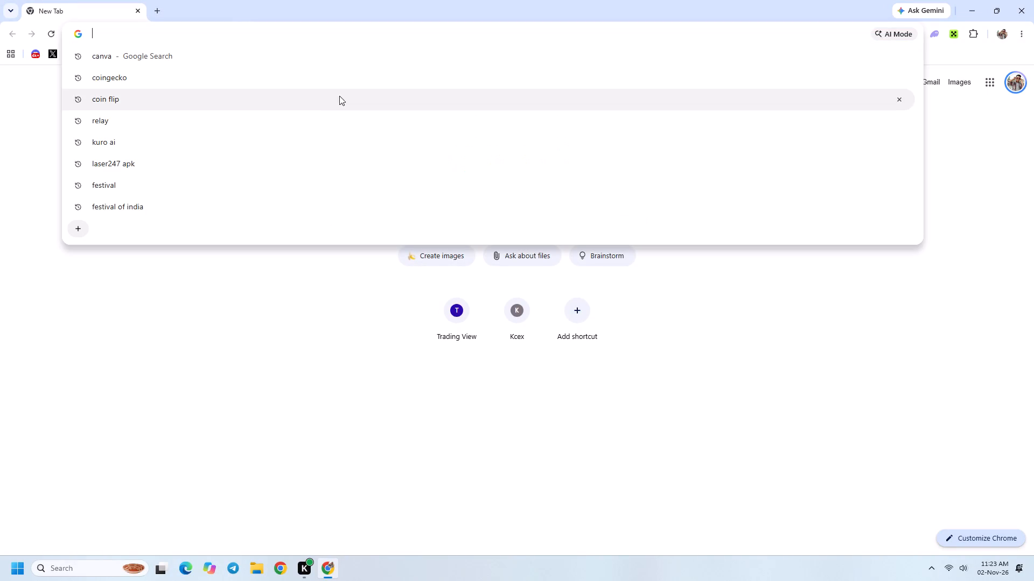
click(209, 62)
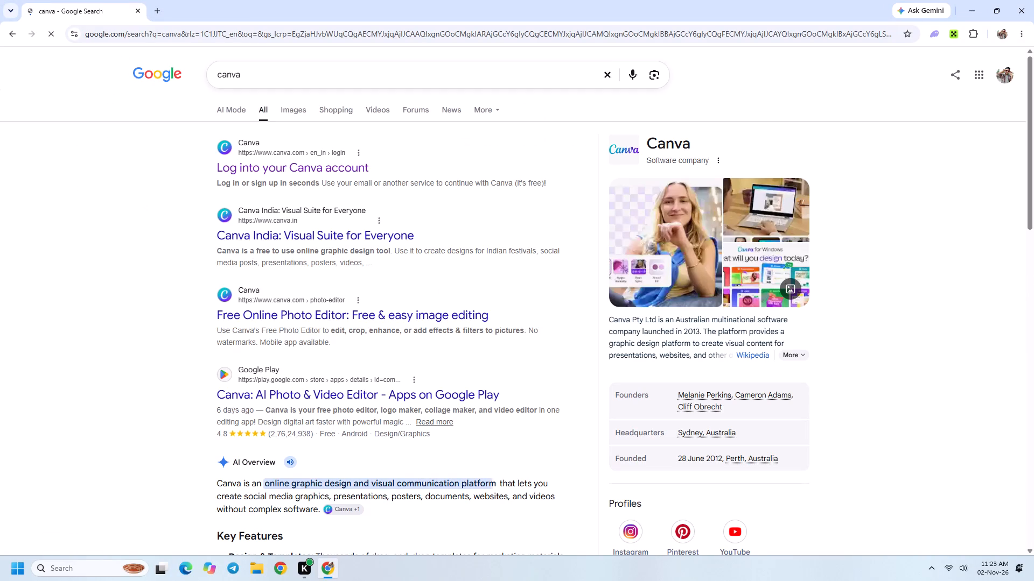
click(242, 169)
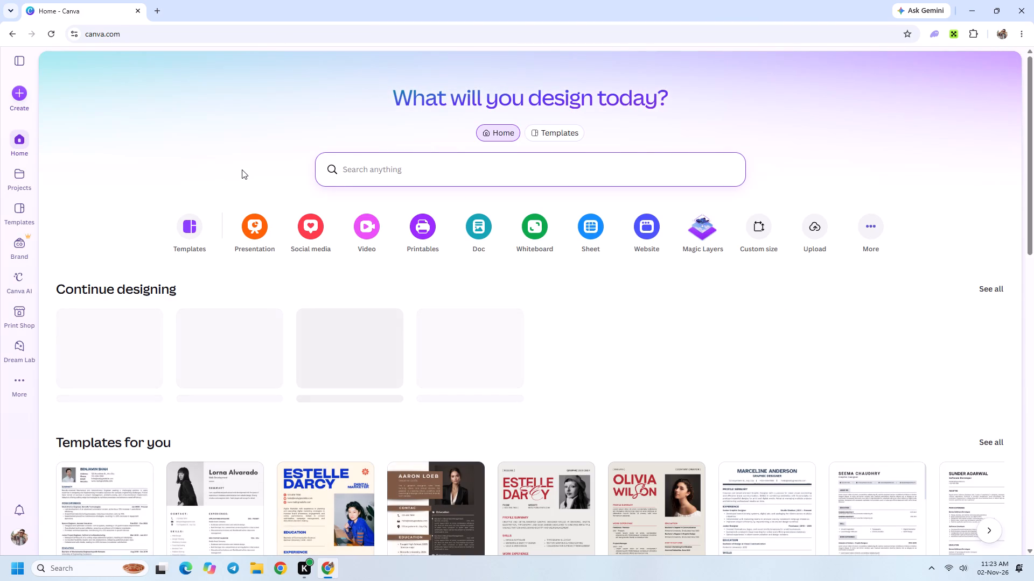
Find the Red Green Modern Creative Content Creator CV Resume among the Canva templates and open it for editing.
click(190, 234)
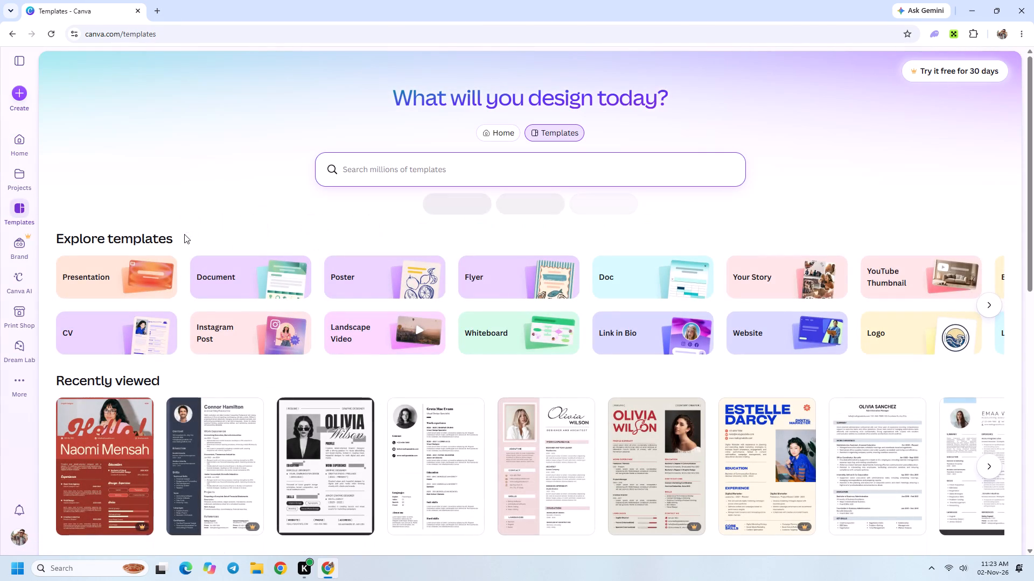
scroll(282, 377, down, 5)
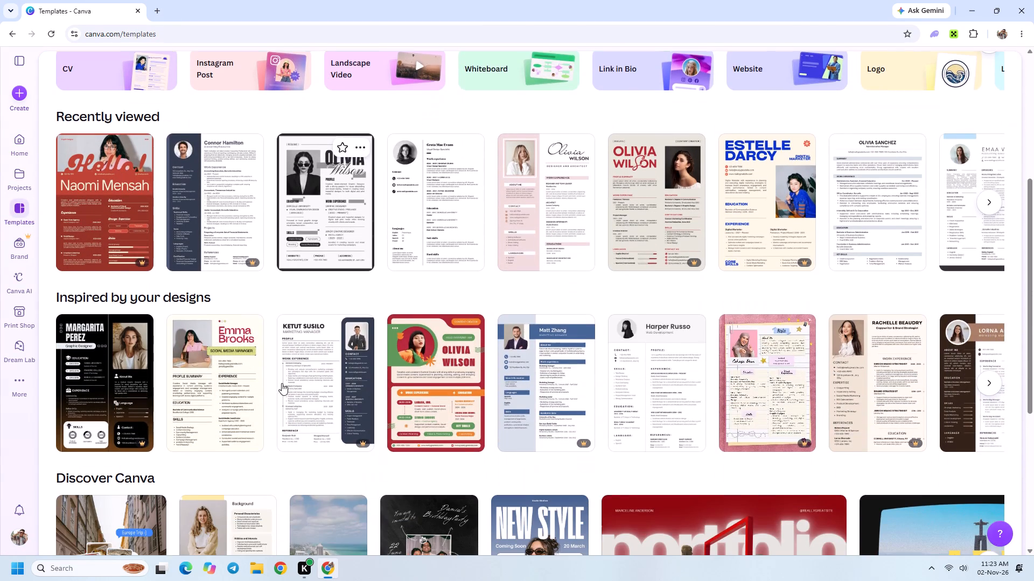
scroll(285, 380, down, 2)
click(412, 301)
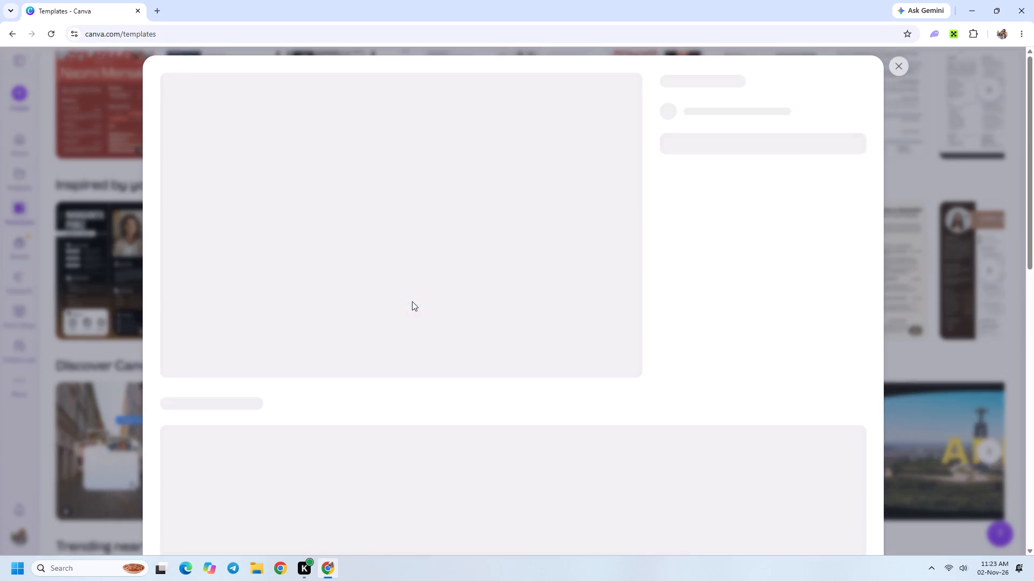
click(417, 275)
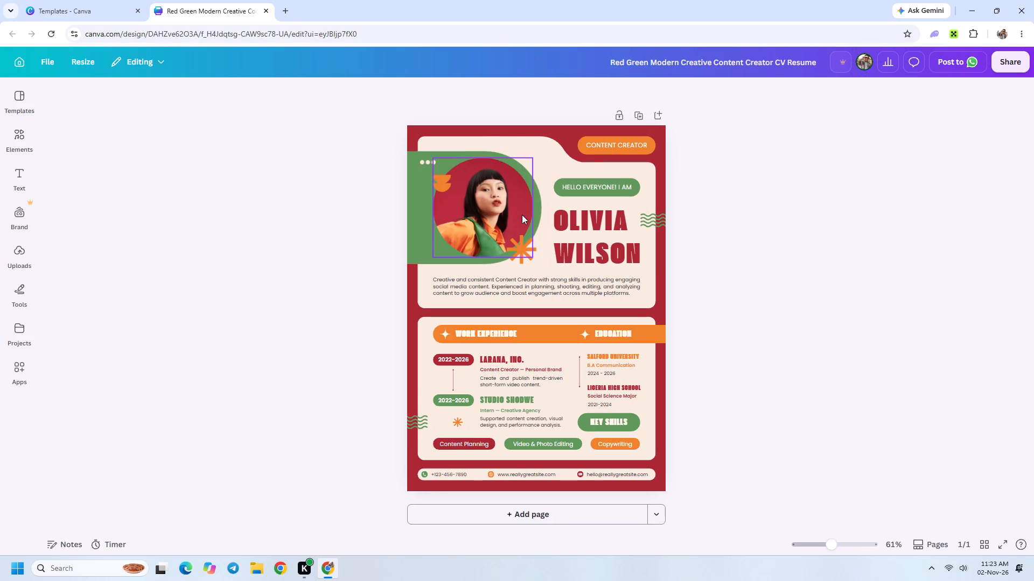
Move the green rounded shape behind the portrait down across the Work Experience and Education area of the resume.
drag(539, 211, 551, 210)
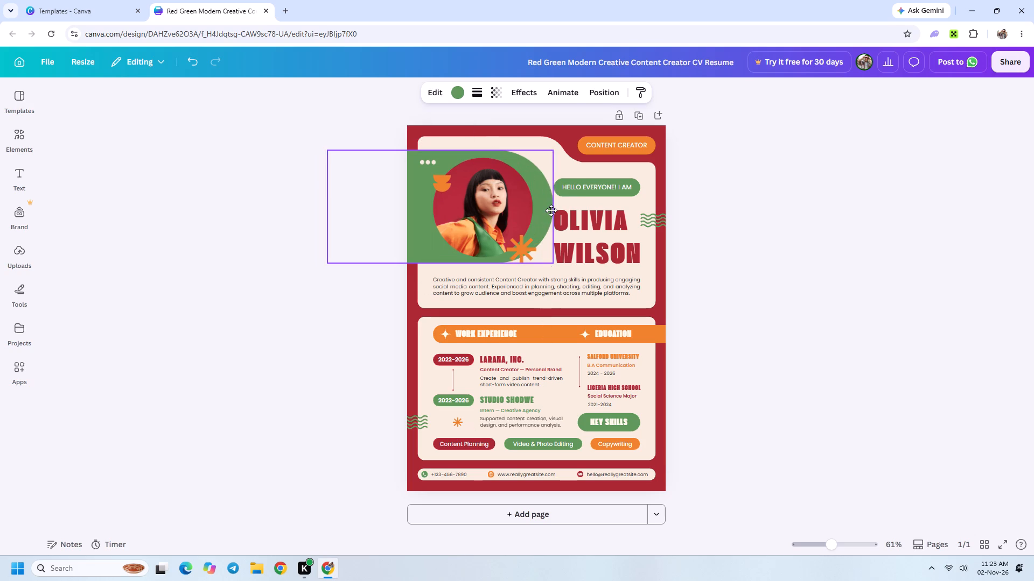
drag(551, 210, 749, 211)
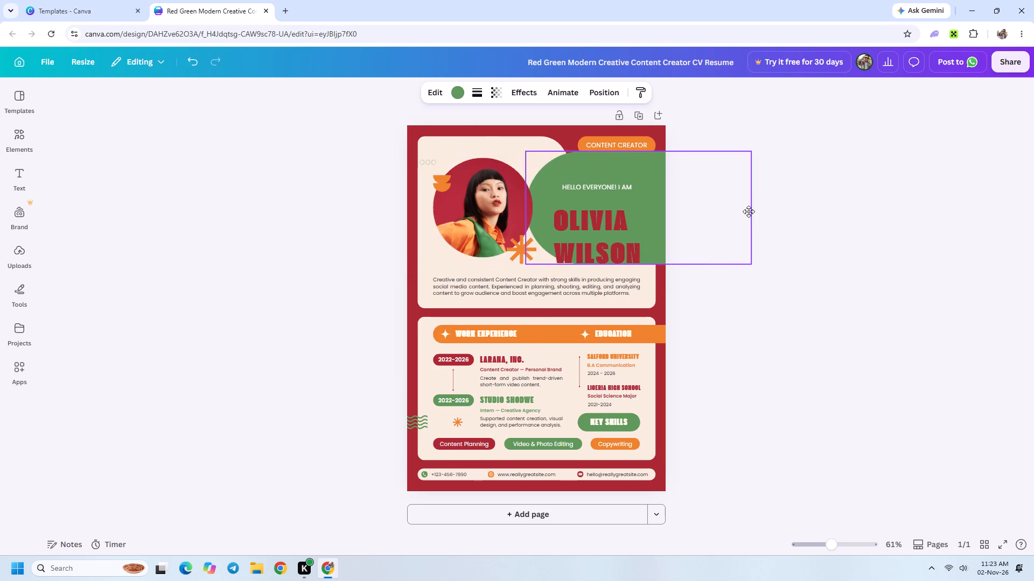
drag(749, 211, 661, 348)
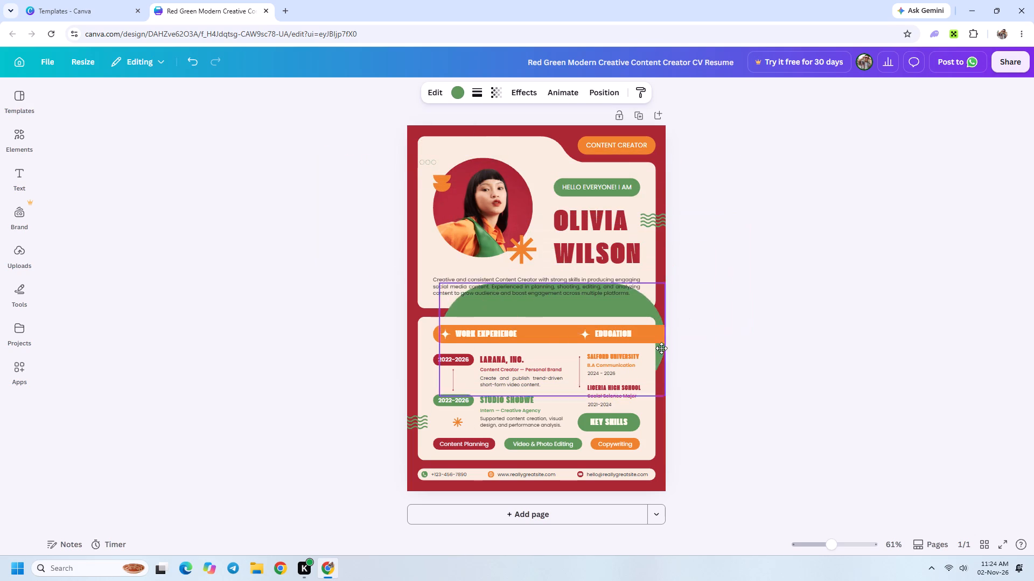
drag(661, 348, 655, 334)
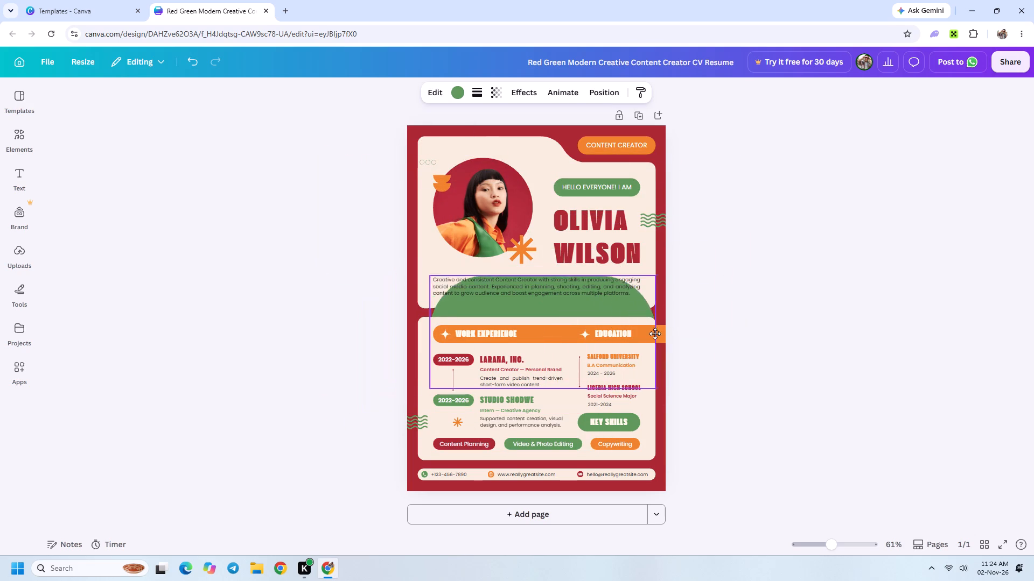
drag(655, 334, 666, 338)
Move the OLIVIA WILSON heading, the HELLO EVERYONE! I AM text with its green pill, and the upper green waves to the header's left side.
drag(601, 221, 494, 250)
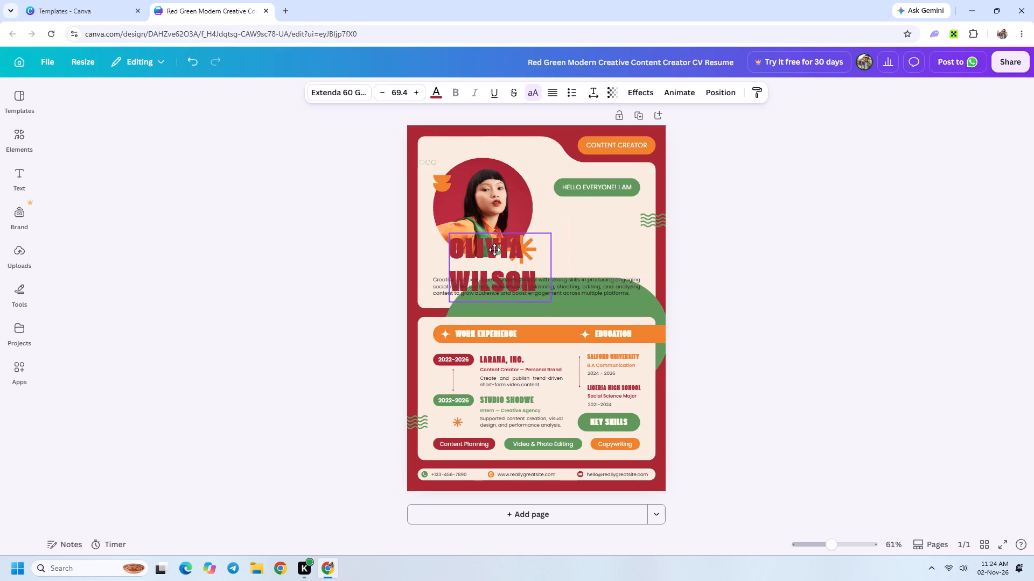
drag(494, 250, 470, 227)
drag(584, 188, 463, 153)
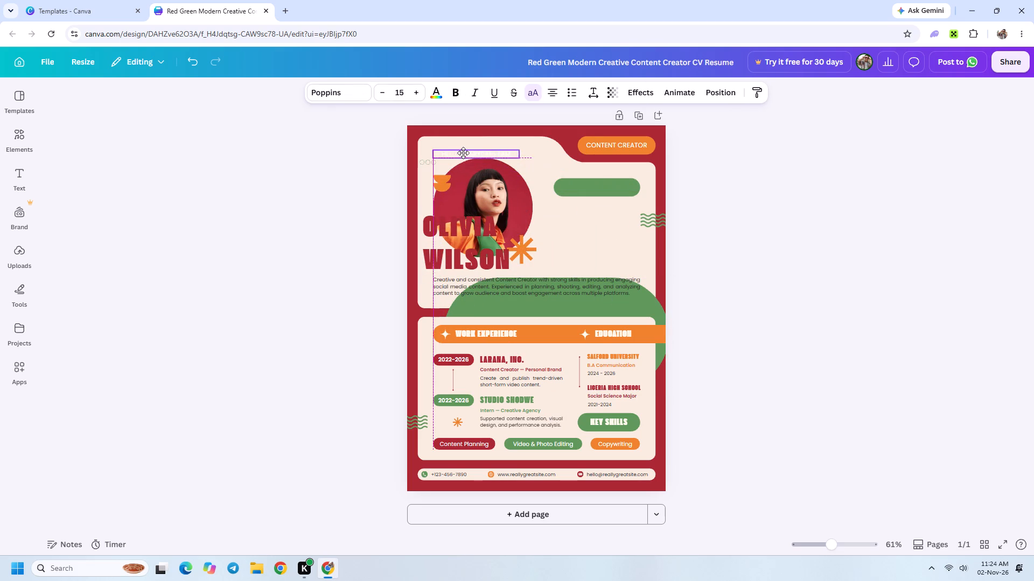
drag(463, 153, 462, 150)
drag(593, 181, 495, 148)
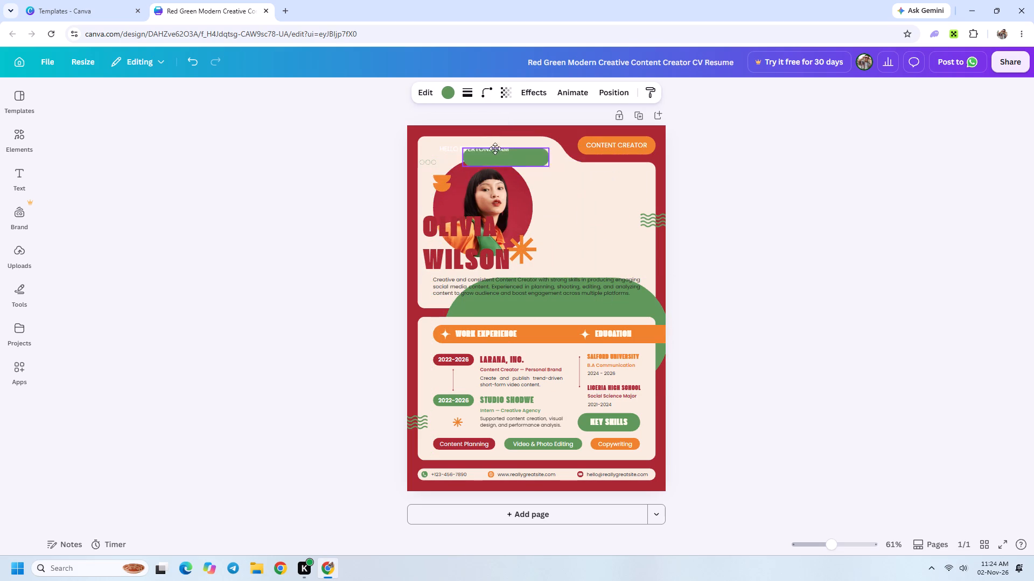
drag(495, 148, 472, 144)
drag(651, 216, 630, 226)
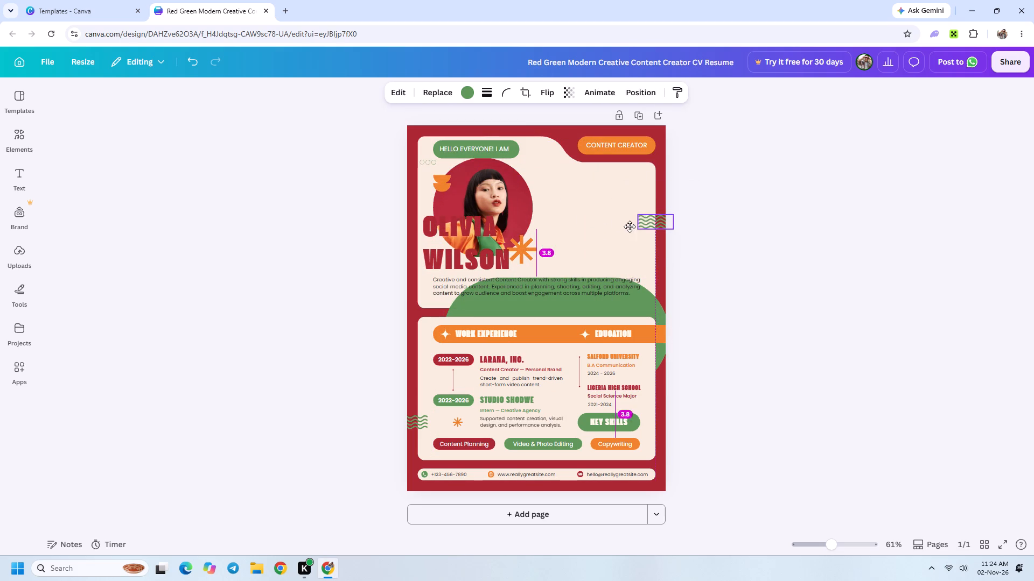
drag(630, 226, 456, 175)
click(457, 175)
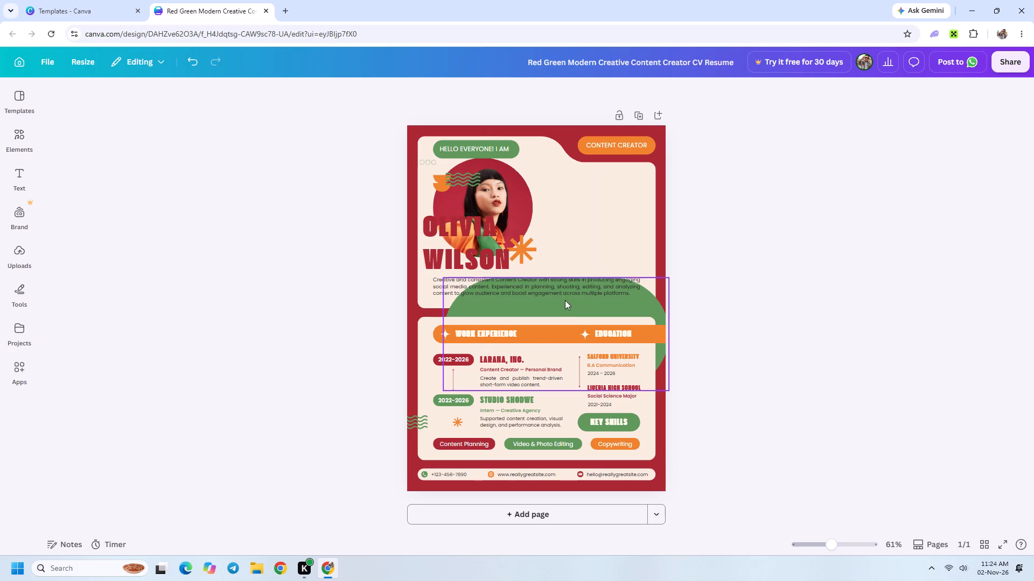
Place the green rounded shape at the right side of the header card and position the portrait photo on it.
drag(647, 309, 652, 259)
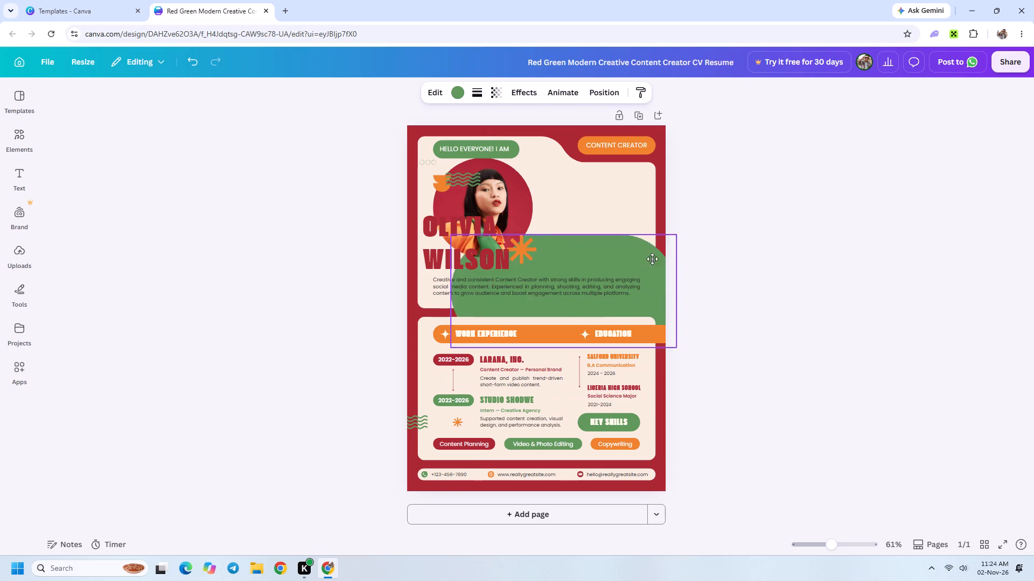
drag(652, 259, 740, 193)
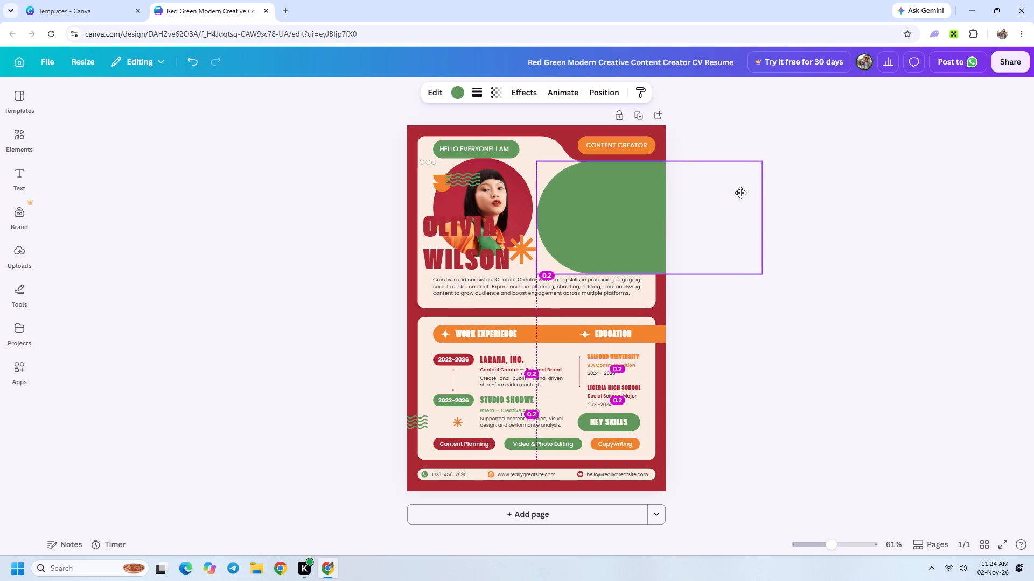
drag(740, 193, 750, 189)
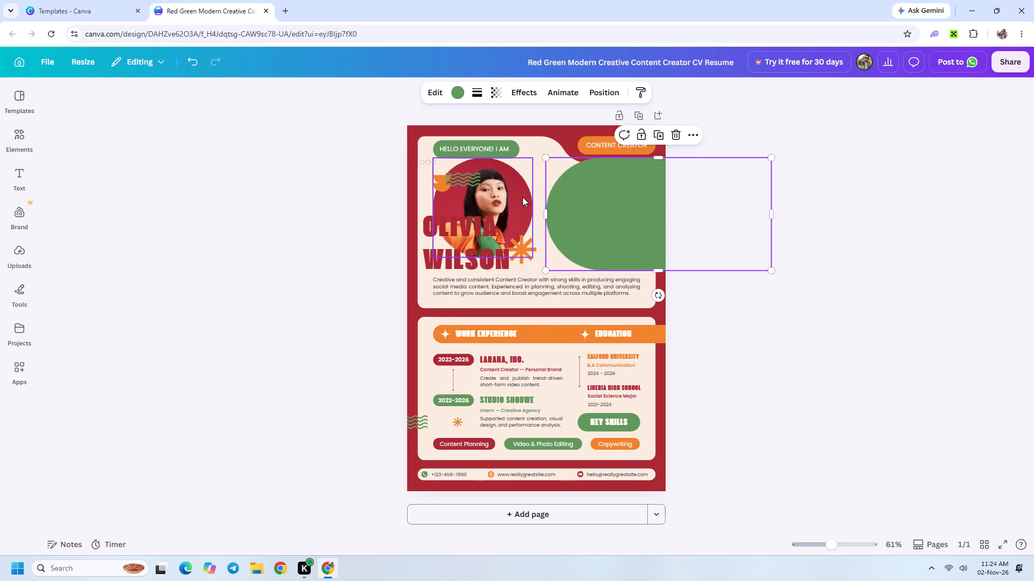
click(520, 196)
drag(520, 196, 647, 203)
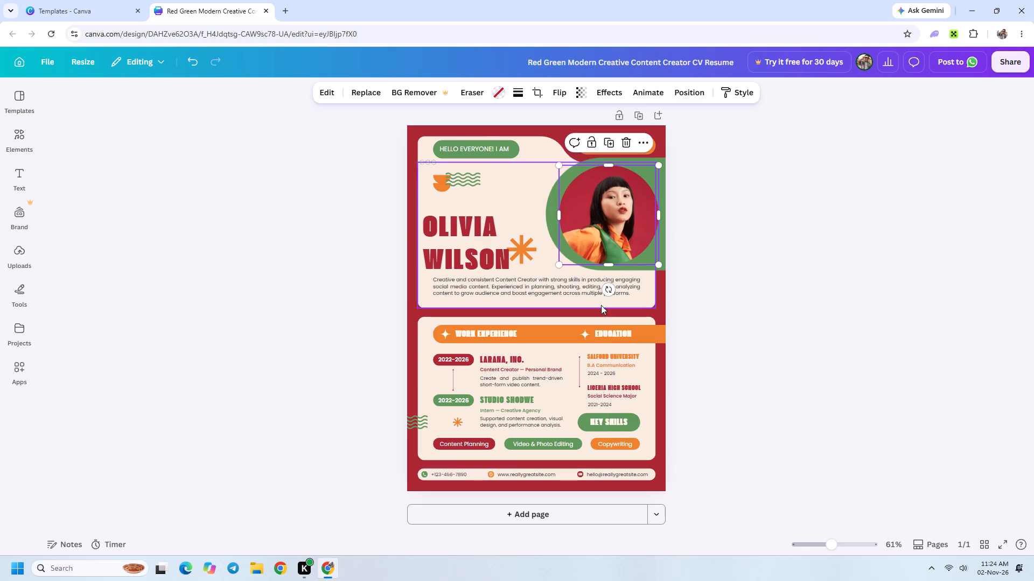
Reposition the header decorations: green waves beside the greeting pill, three dots in the green shape's bottom-right corner, orange bowl-shaped ornament above the asterisk.
drag(478, 179, 479, 180)
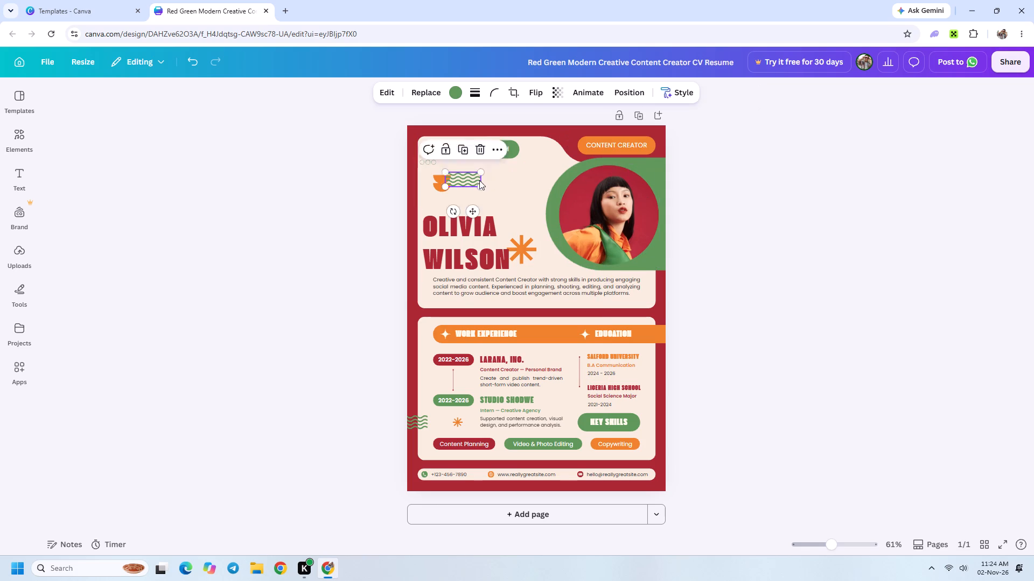
drag(479, 180, 559, 163)
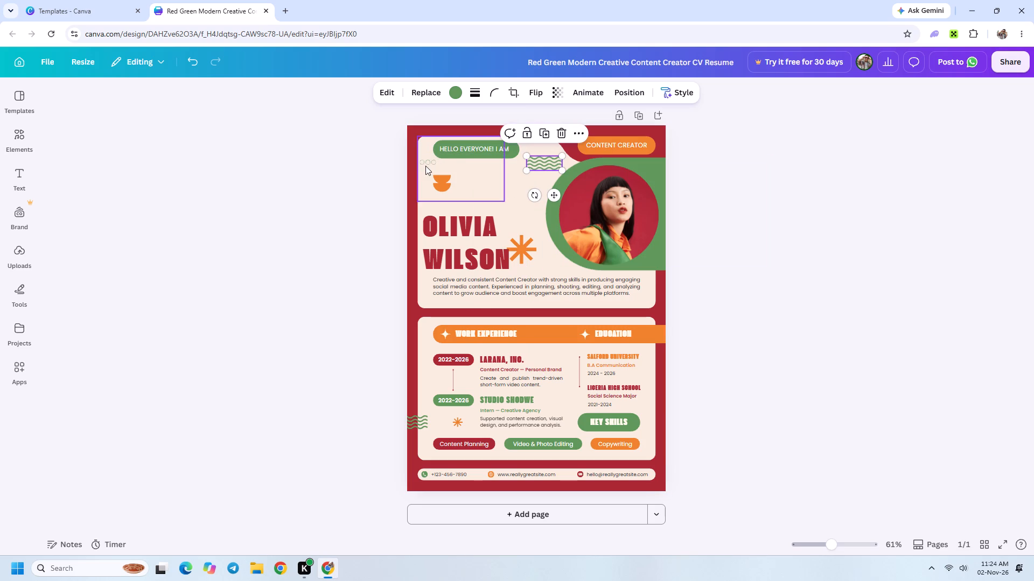
drag(425, 162, 651, 266)
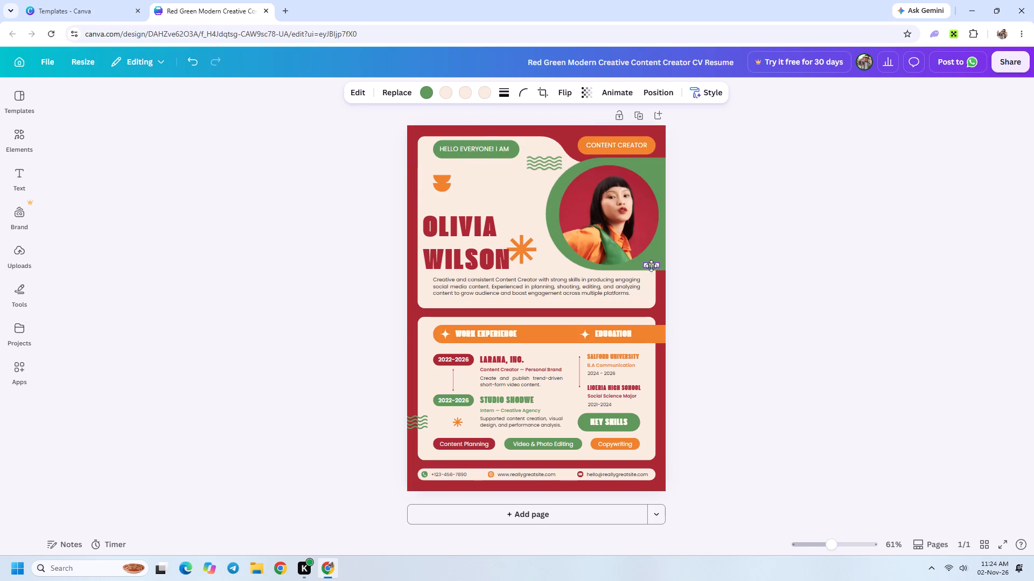
drag(651, 266, 652, 261)
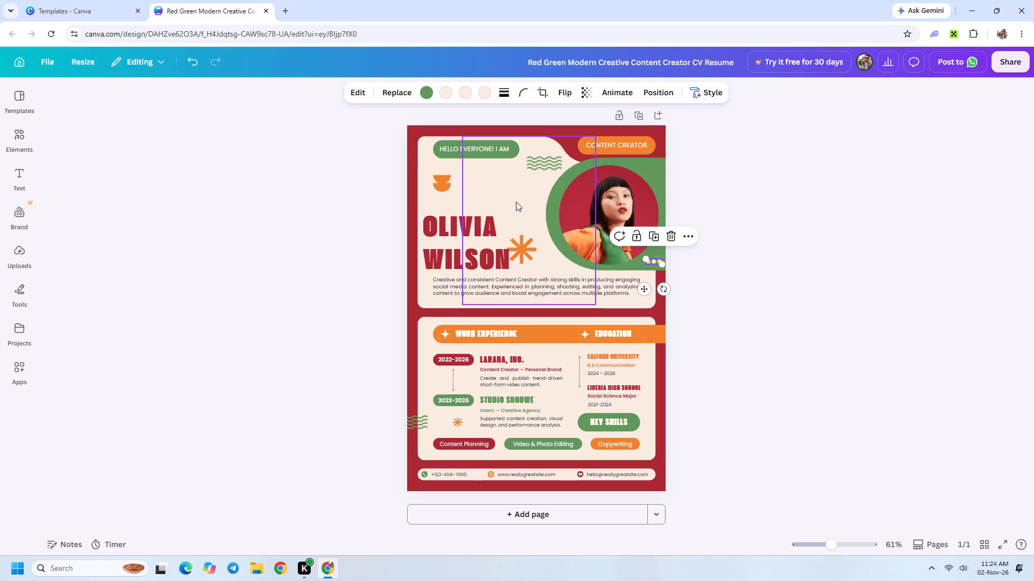
click(516, 202)
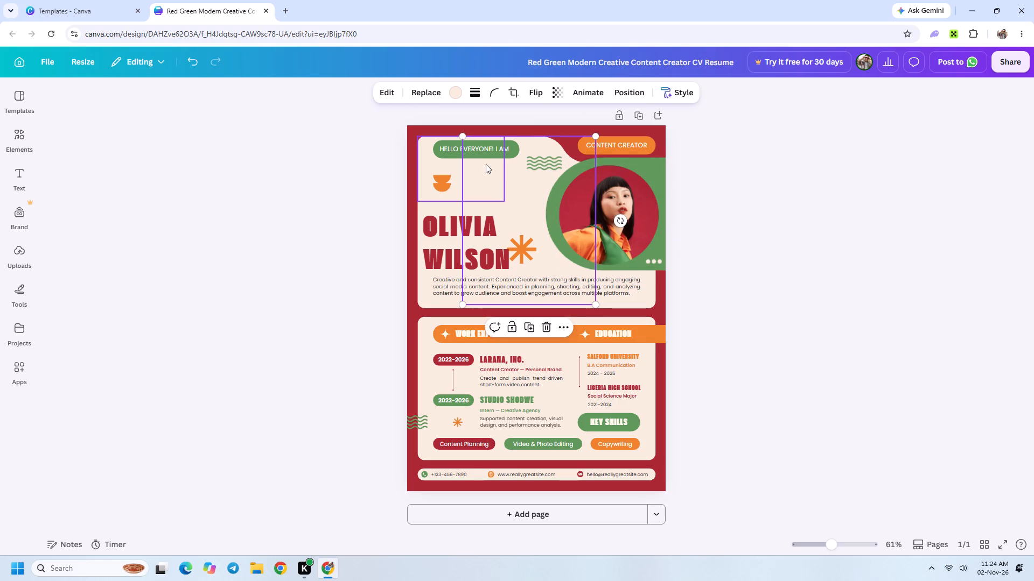
drag(449, 182, 527, 194)
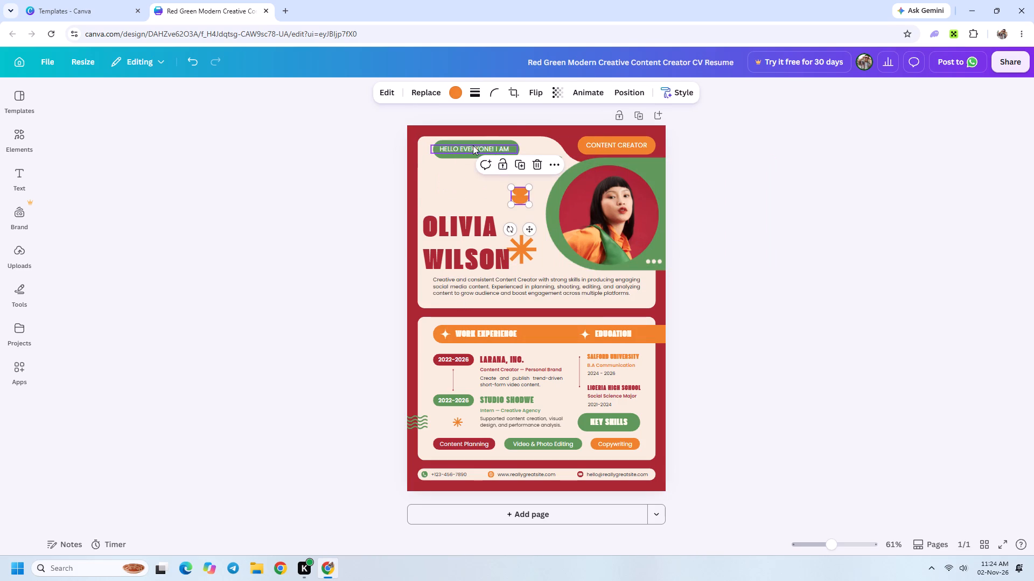
Lower the HELLO EVERYONE! I AM text and its green pill slightly, and line up the green waves beside them.
drag(472, 145, 466, 151)
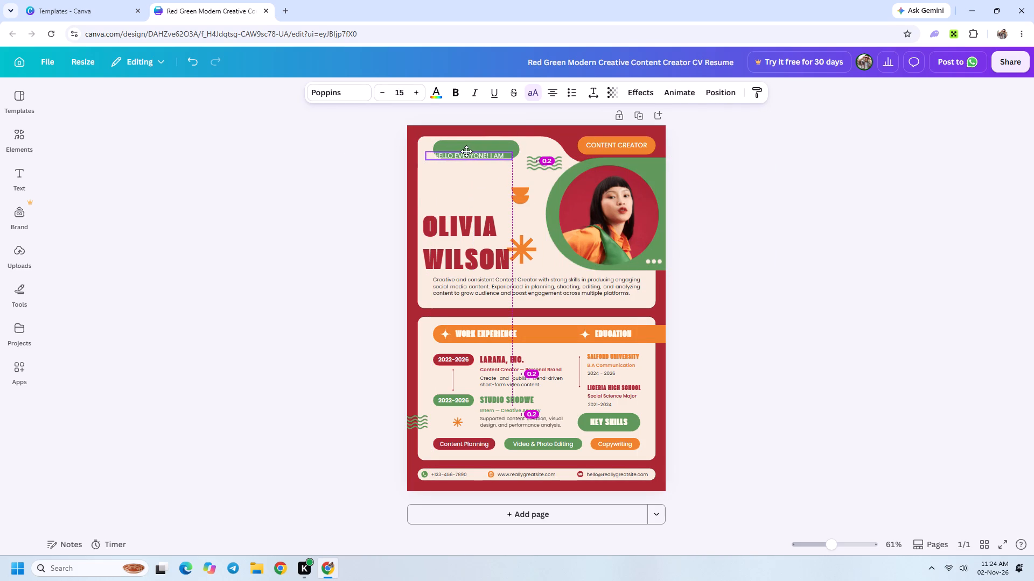
drag(466, 151, 473, 154)
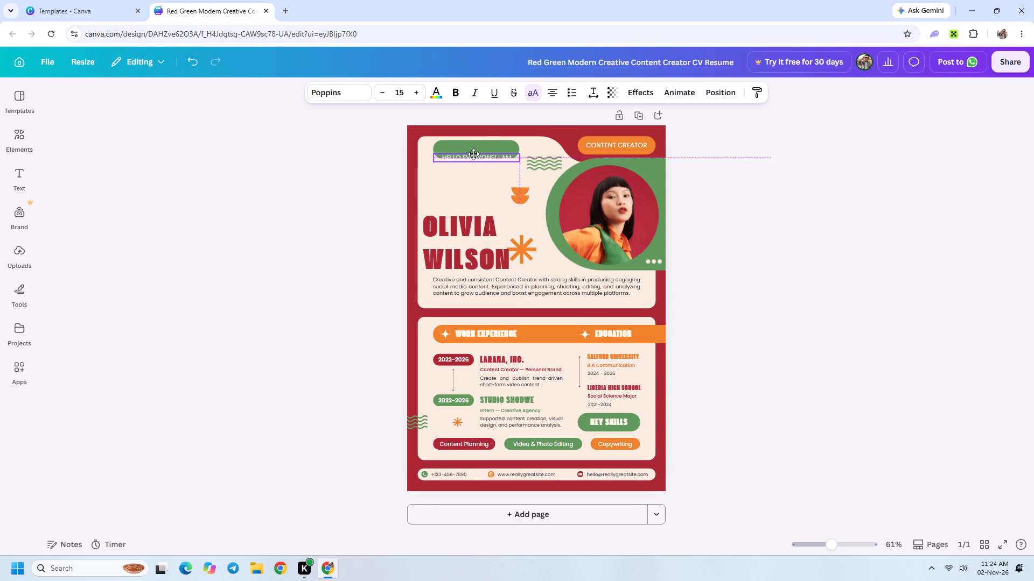
drag(473, 154, 469, 153)
drag(470, 146, 472, 152)
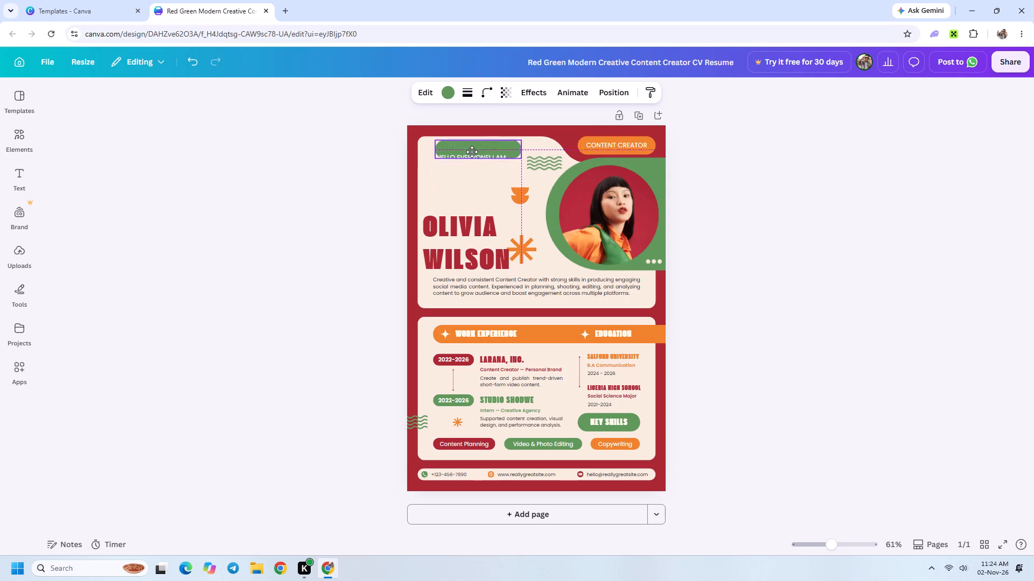
drag(472, 152, 466, 155)
drag(541, 166, 479, 165)
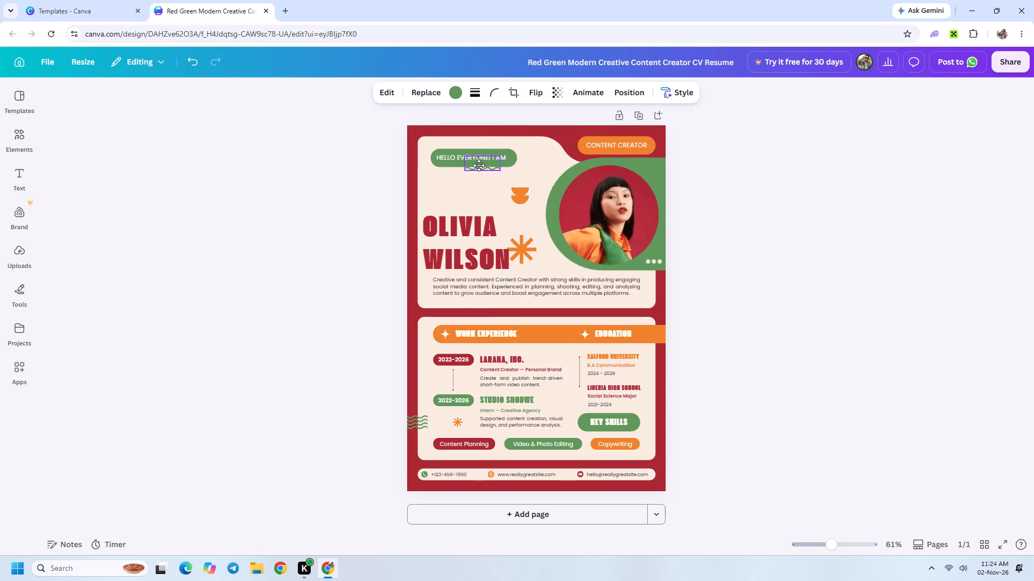
drag(479, 165, 539, 160)
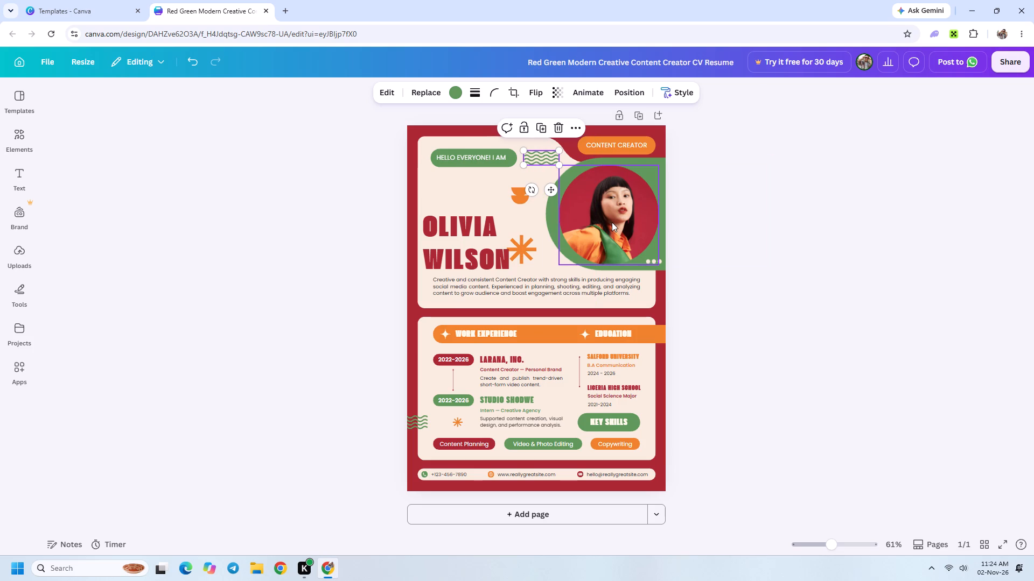
Nudge the portrait slightly left within the green shape and shift the header's curved cream background piece to the right.
click(612, 219)
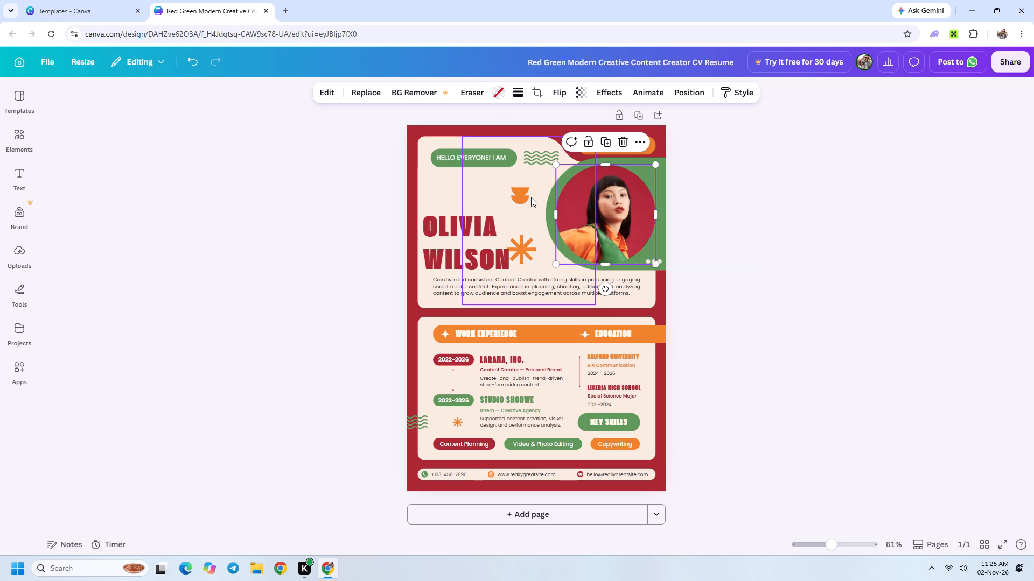
drag(531, 197, 563, 199)
click(563, 199)
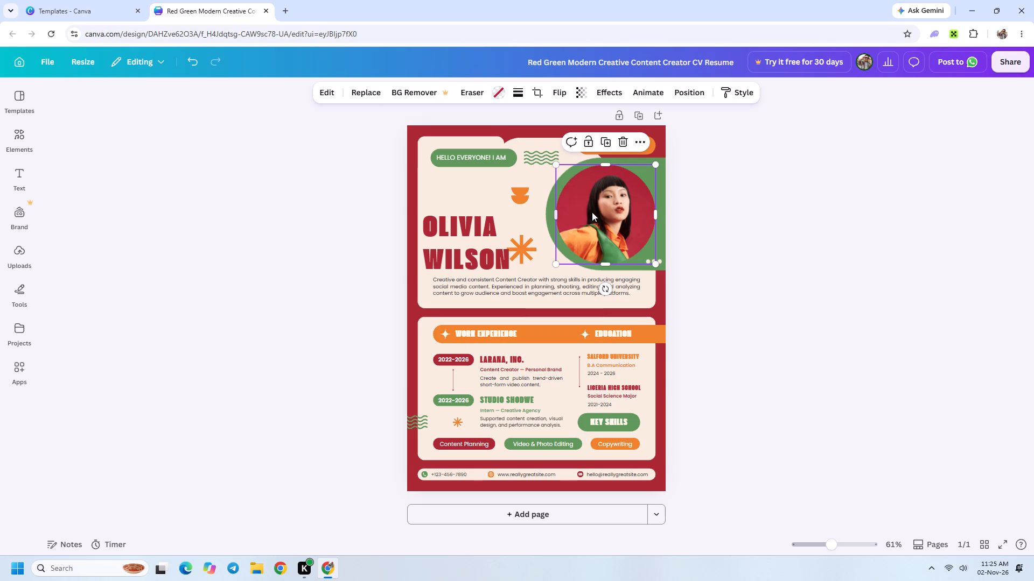
Move the OLIVIA WILSON heading up beneath the greeting pill, aligning its left edge with the pill.
click(470, 221)
drag(470, 222, 475, 202)
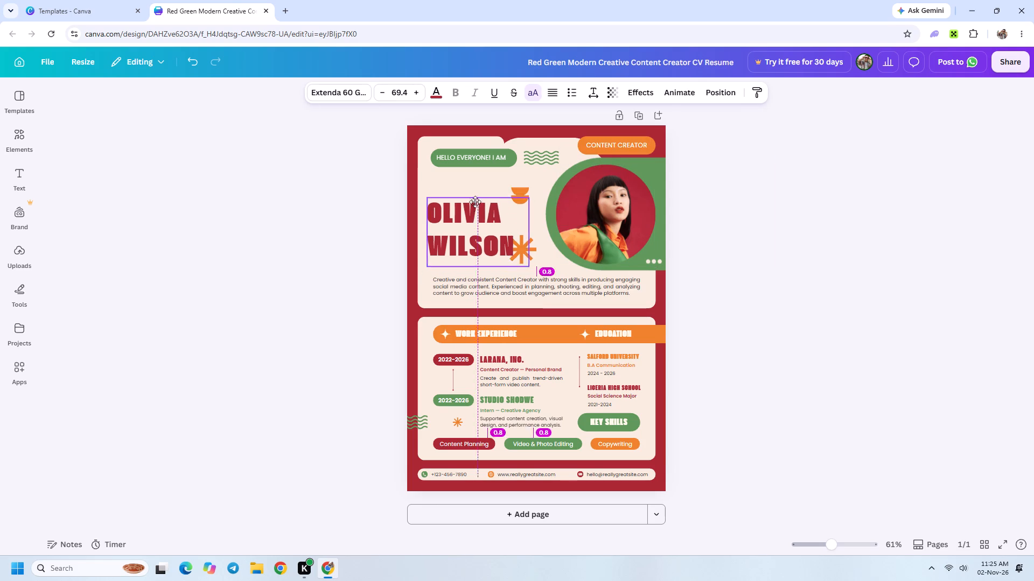
drag(475, 202, 478, 183)
click(523, 194)
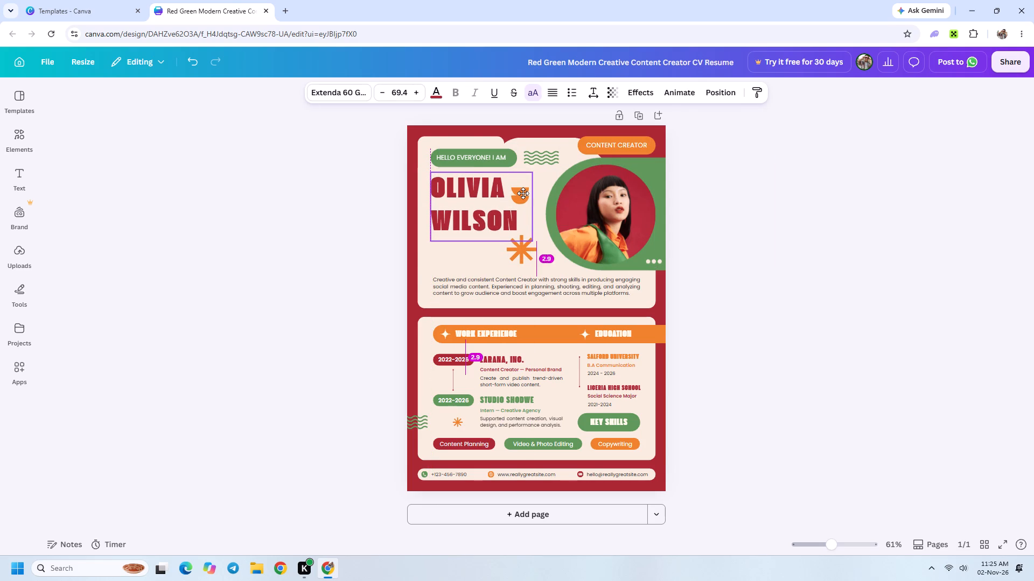
Move the orange bowl ornament out of the way and shift OLIVIA WILSON slightly down, aligning its left edge with the profile paragraph.
click(521, 259)
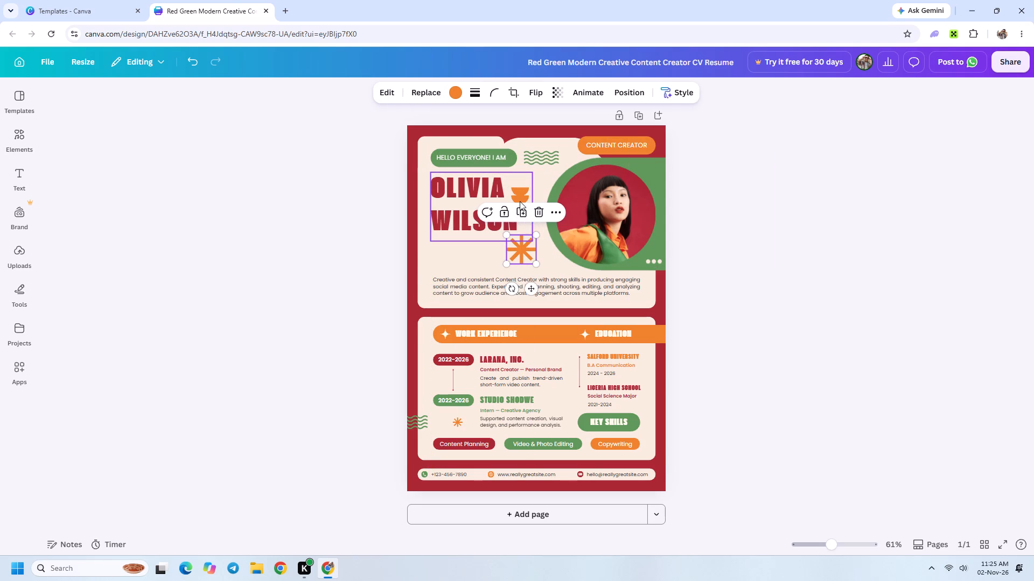
click(519, 200)
drag(488, 200, 466, 224)
drag(526, 198, 552, 174)
drag(479, 211, 507, 193)
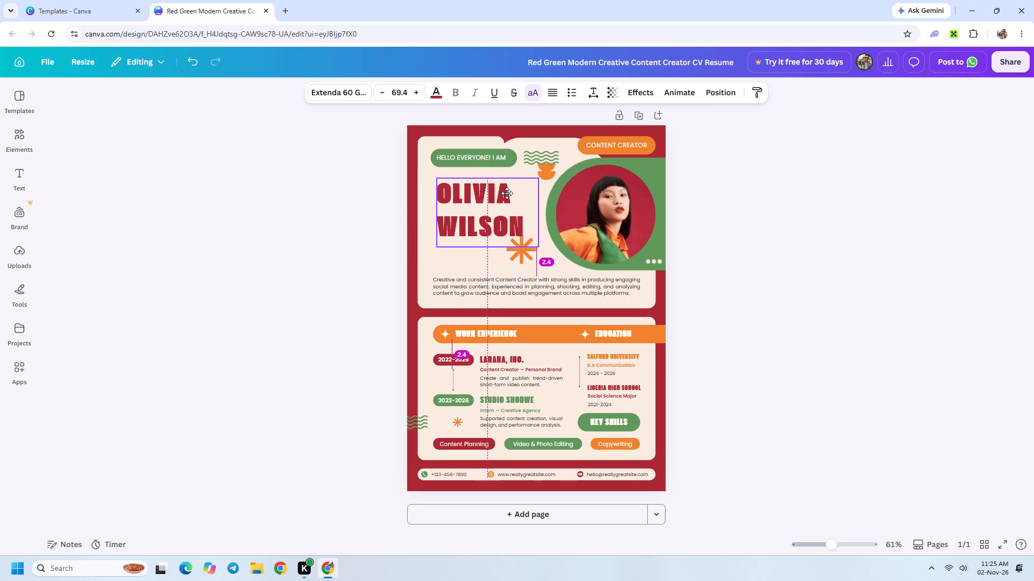
drag(507, 193, 507, 190)
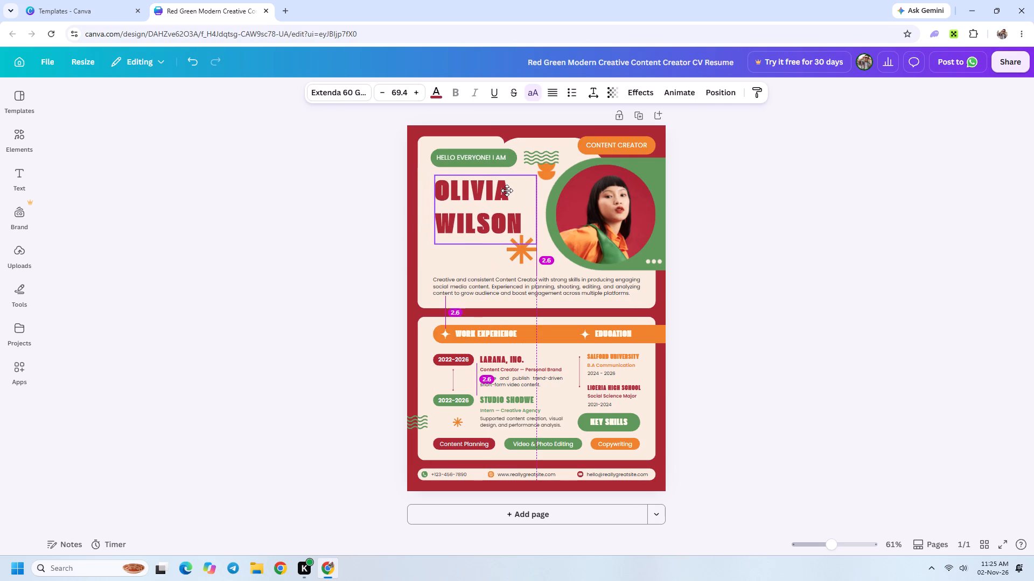
drag(507, 190, 506, 192)
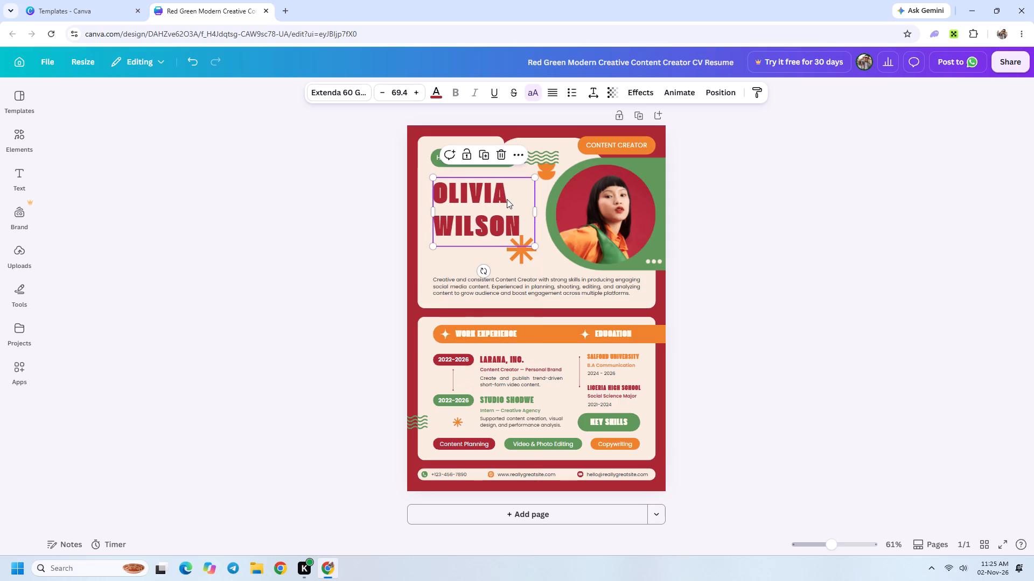
Place the orange bowl ornament just right of OLIVIA and shift the large orange asterisk right, below the end of WILSON.
click(547, 174)
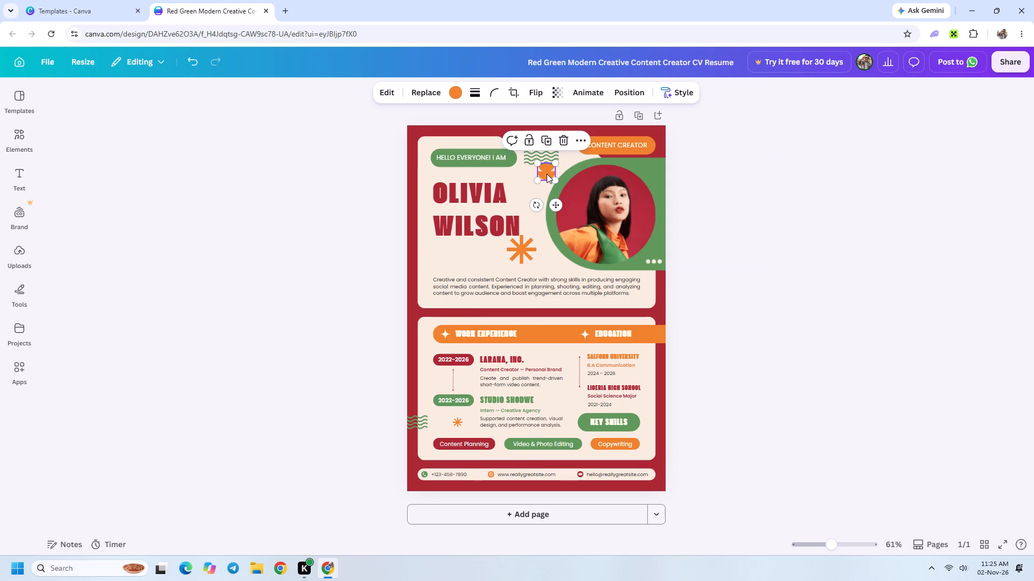
drag(547, 174, 521, 195)
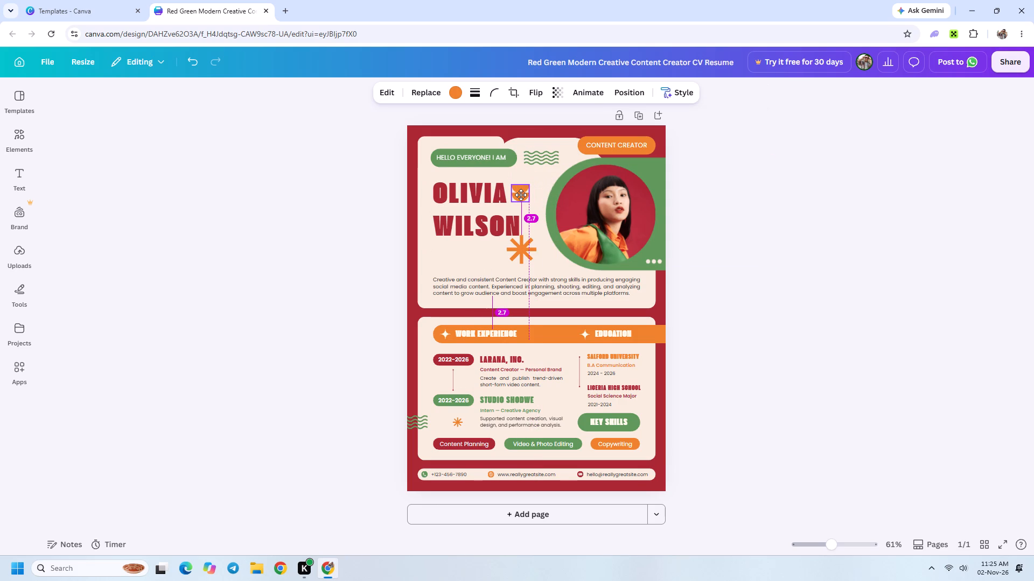
drag(521, 195, 523, 195)
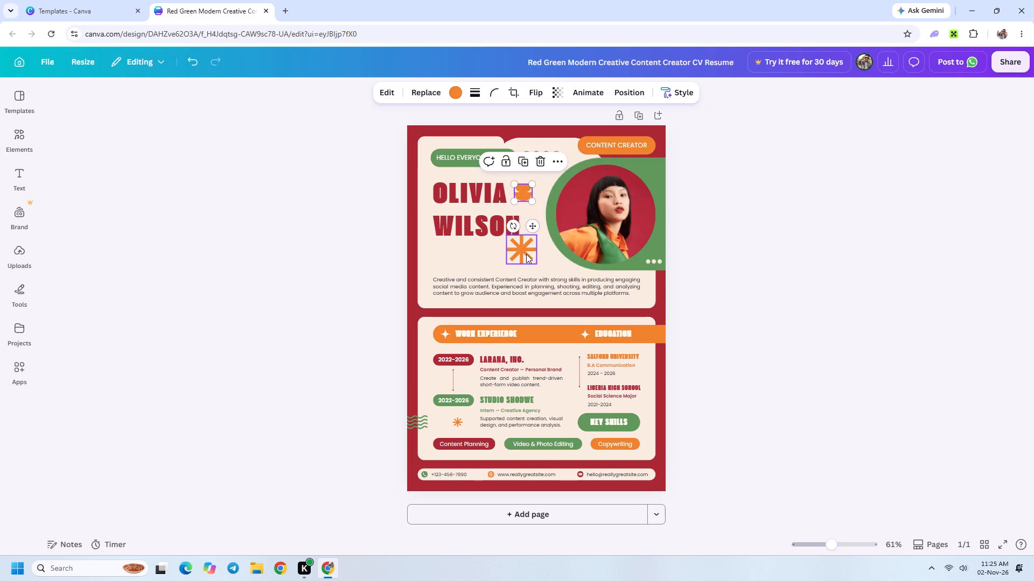
drag(526, 254, 541, 256)
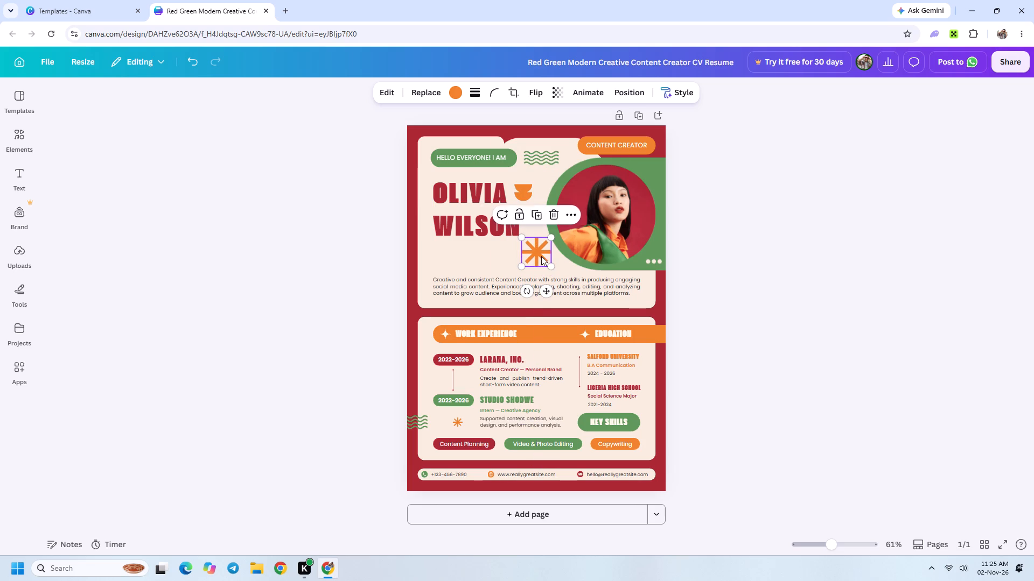
click(485, 252)
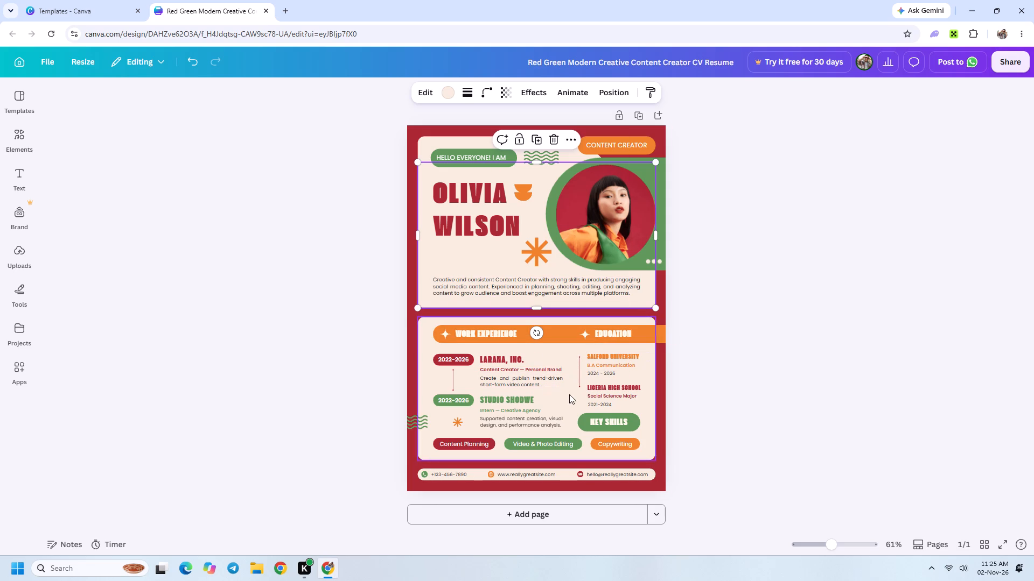
Clear the orange section bar and WORK EXPERIENCE heading downward, and place the EDUCATION heading beside the left white star.
drag(555, 332, 547, 371)
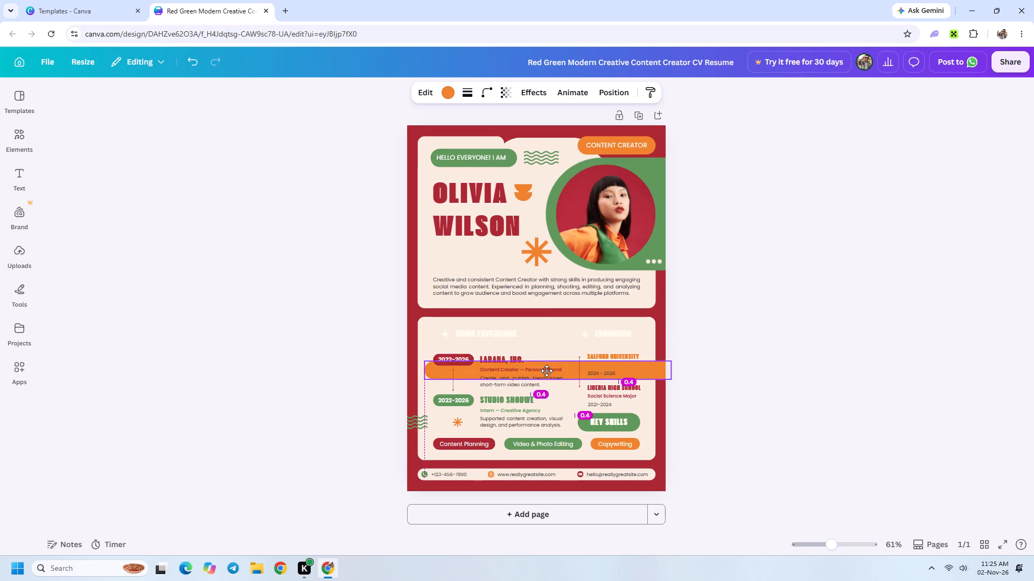
drag(547, 371, 547, 392)
drag(502, 332, 546, 358)
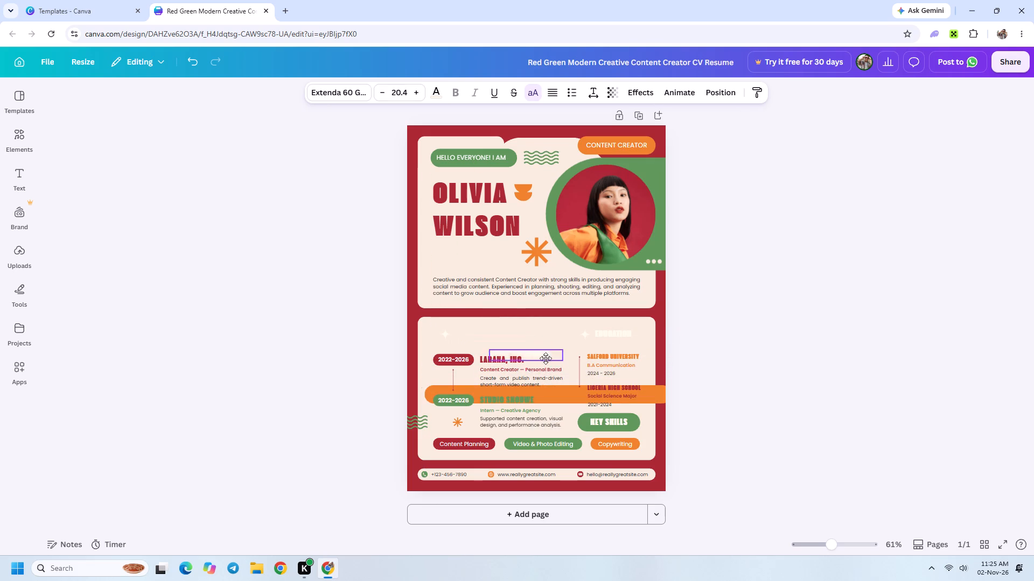
drag(546, 358, 563, 393)
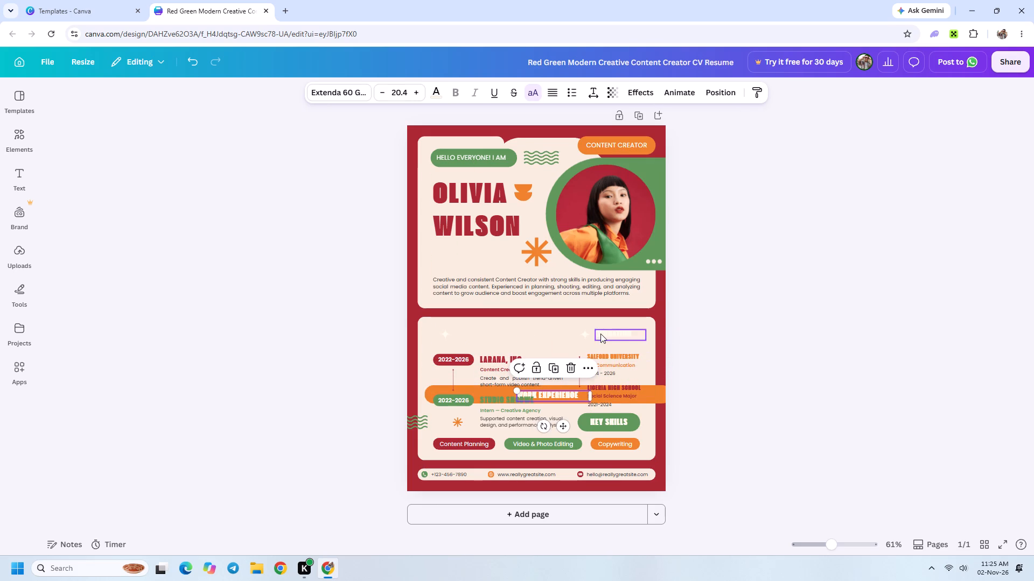
drag(600, 334, 459, 334)
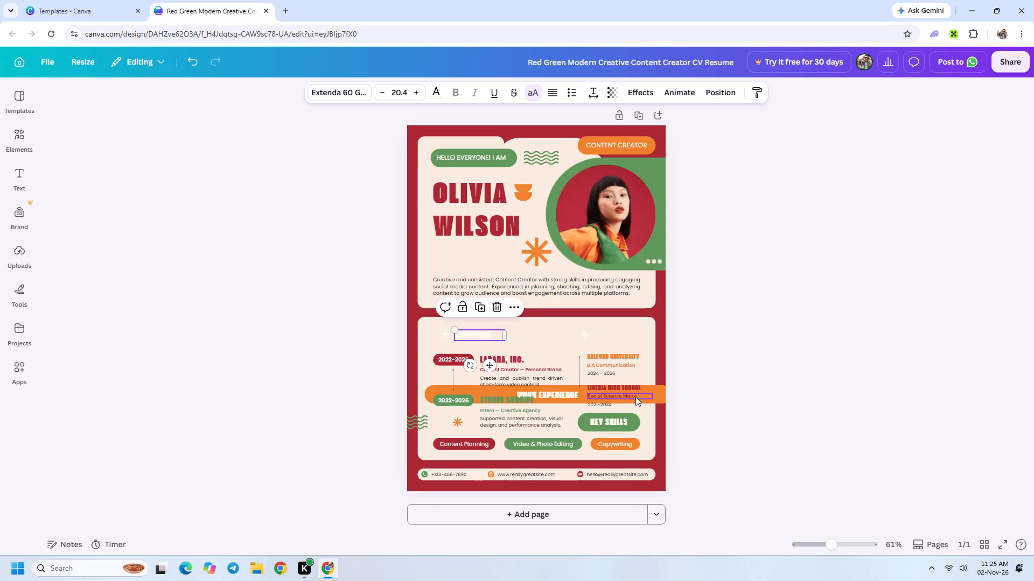
Raise the orange bar back to the top of the lower cream panel, behind the EDUCATION heading and both stars.
click(656, 392)
key(Up)
key(Up)
key(Up)
key(Up)
key(Up)
key(Up)
key(Up)
key(Up)
key(Up)
key(Up)
key(Up)
key(Up)
key(Up)
key(Up)
key(Up)
key(Up)
key(Up)
key(Up)
key(Up)
key(Up)
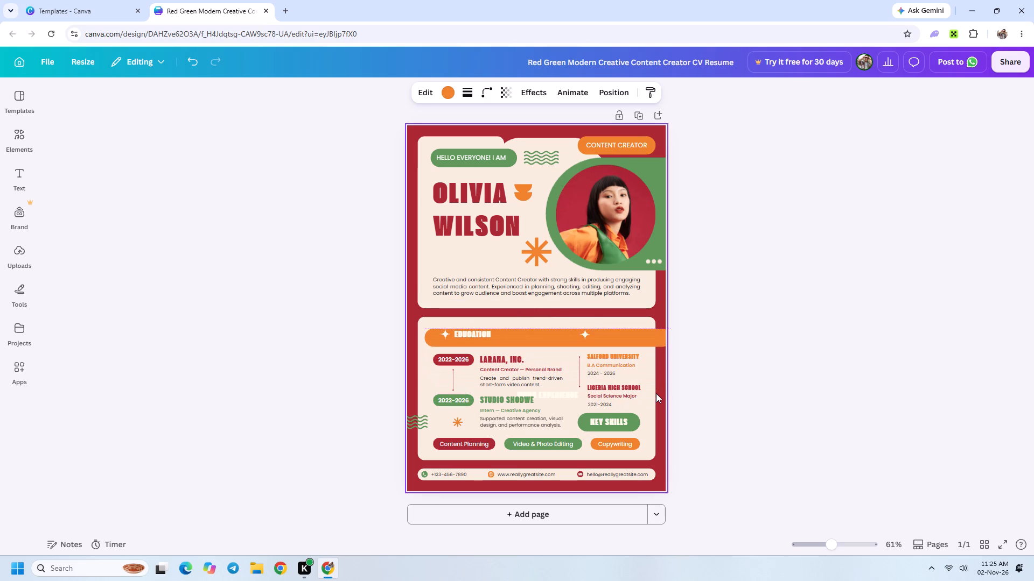
key(Up)
key(Up)
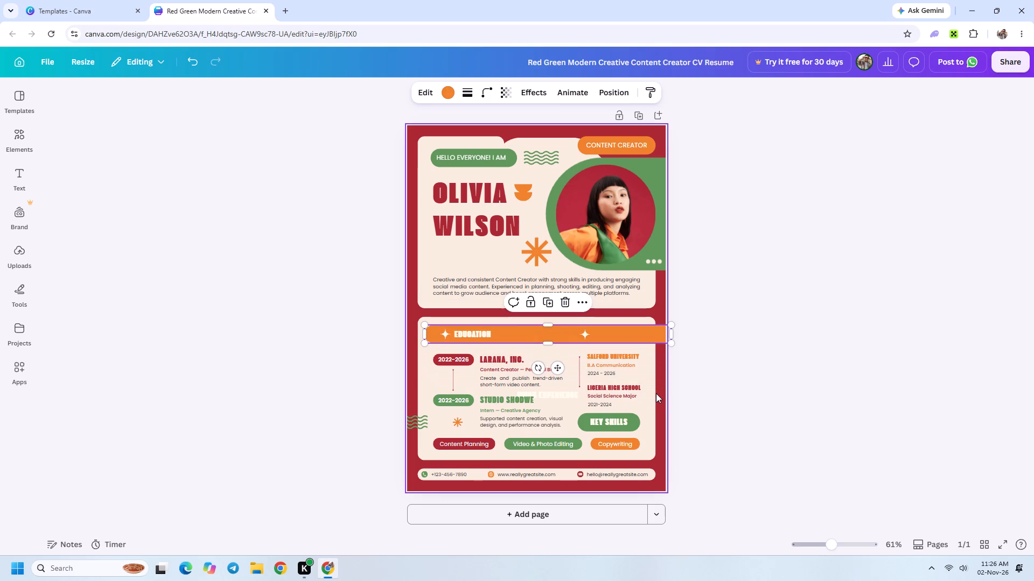
Move the WORK EXPERIENCE heading up onto the orange bar and right, beside the second white star.
click(551, 395)
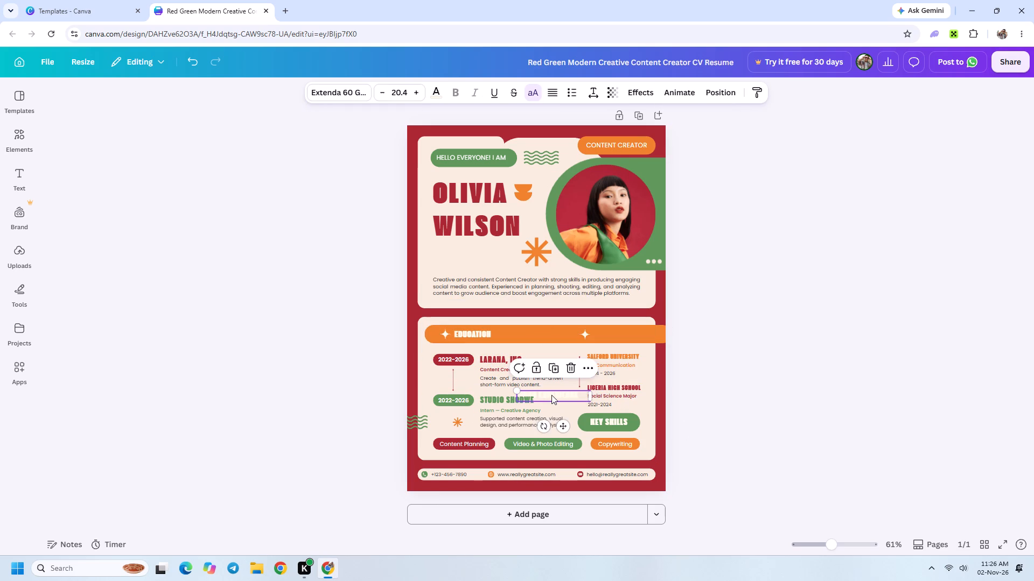
key(Up)
key(Up)
key(Up)
key(Up)
key(Up)
key(Up)
key(Up)
key(Up)
key(Up)
key(Up)
key(Up)
key(Up)
key(Up)
key(Up)
key(Up)
key(Up)
key(Up)
key(Up)
key(Up)
key(Up)
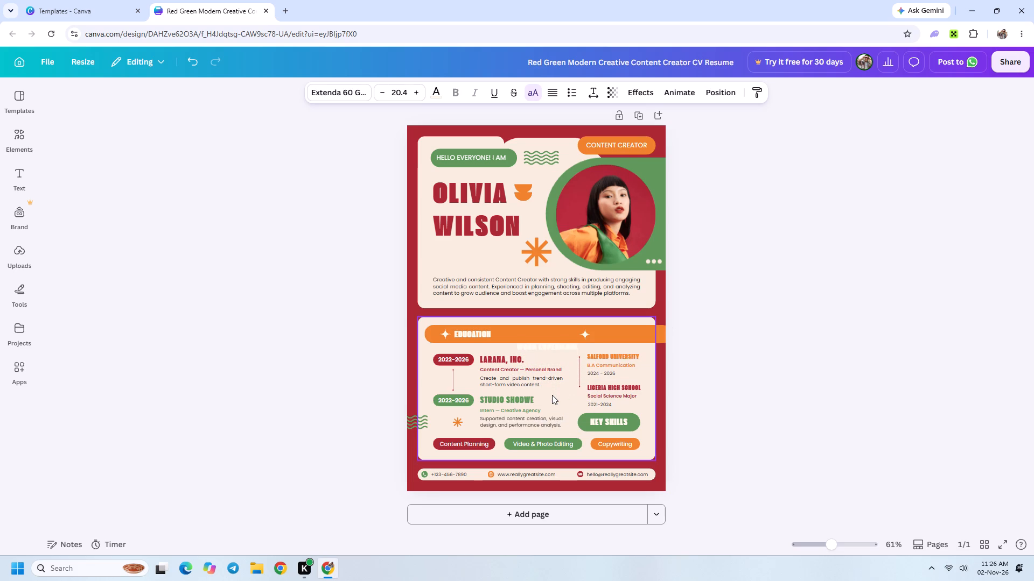
key(Right)
key(Right)
key(Right)
key(Right)
key(Right)
key(Right)
key(Right)
key(Right)
key(Right)
key(Right)
key(Right)
key(Right)
key(Right)
key(Right)
key(Right)
key(Right)
key(Right)
key(Right)
key(Right)
key(Right)
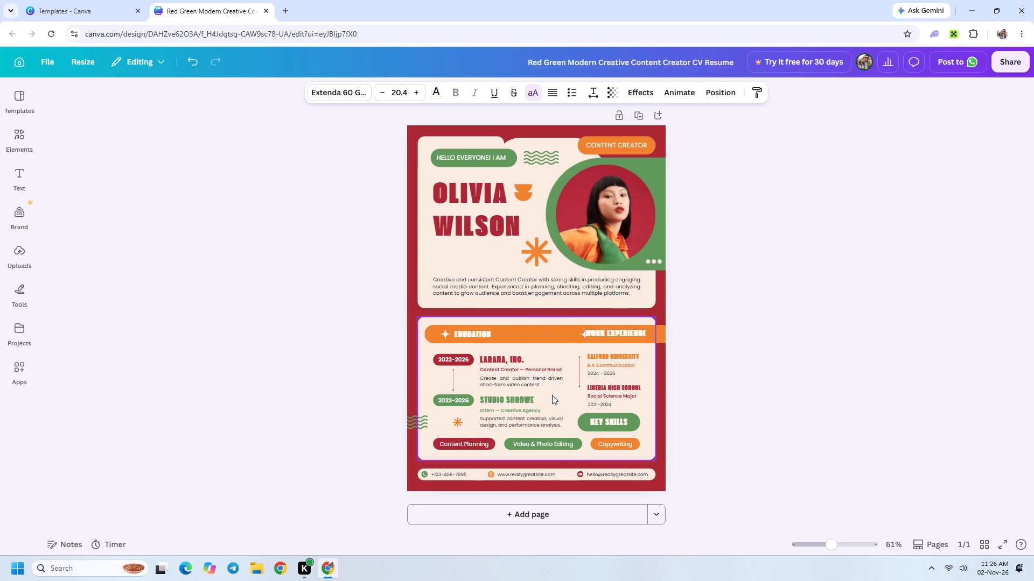
key(Right)
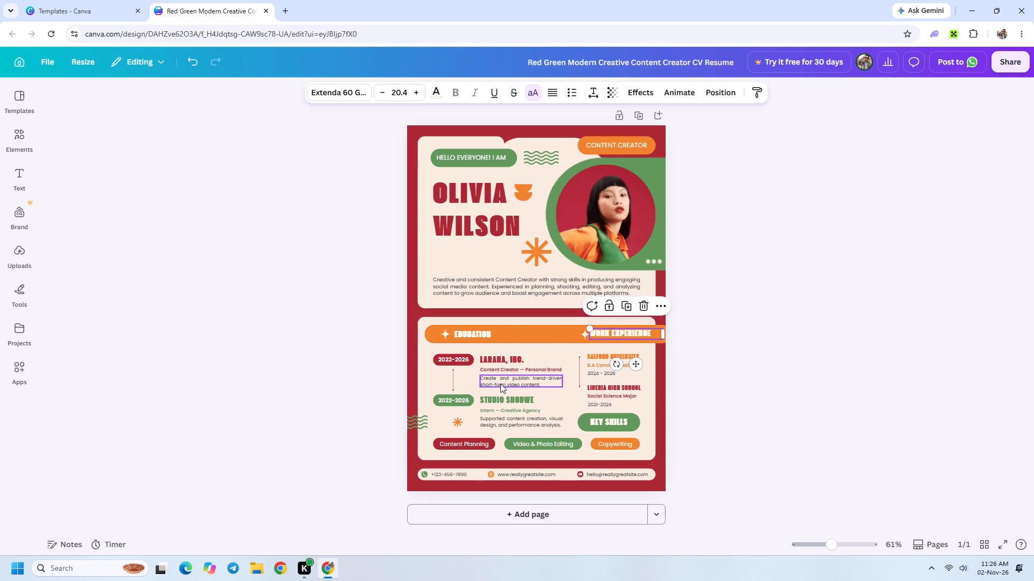
Shift the orange section bar left and trim both ends to roughly match the lower cream panel's width.
drag(535, 337, 523, 337)
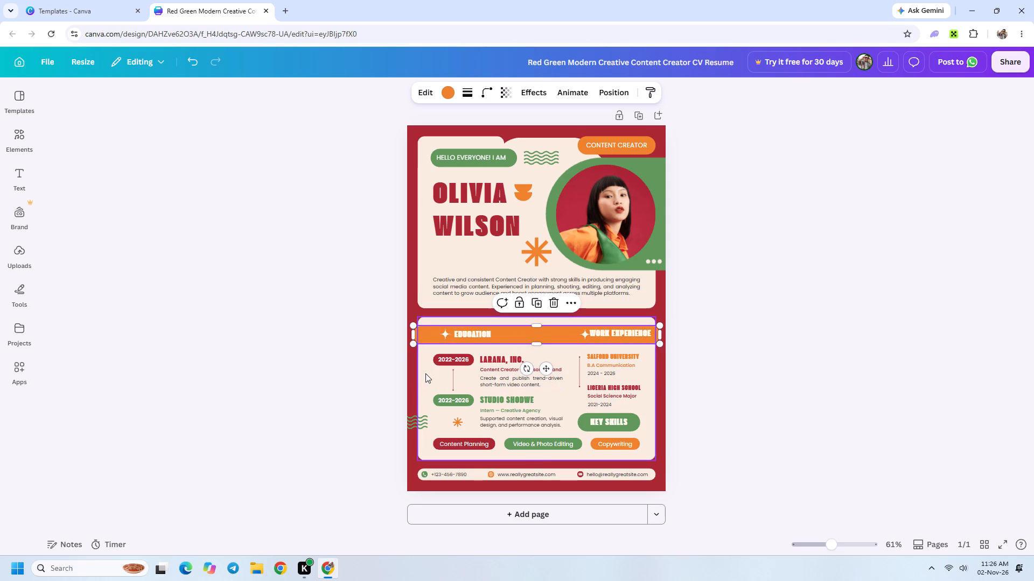
click(425, 373)
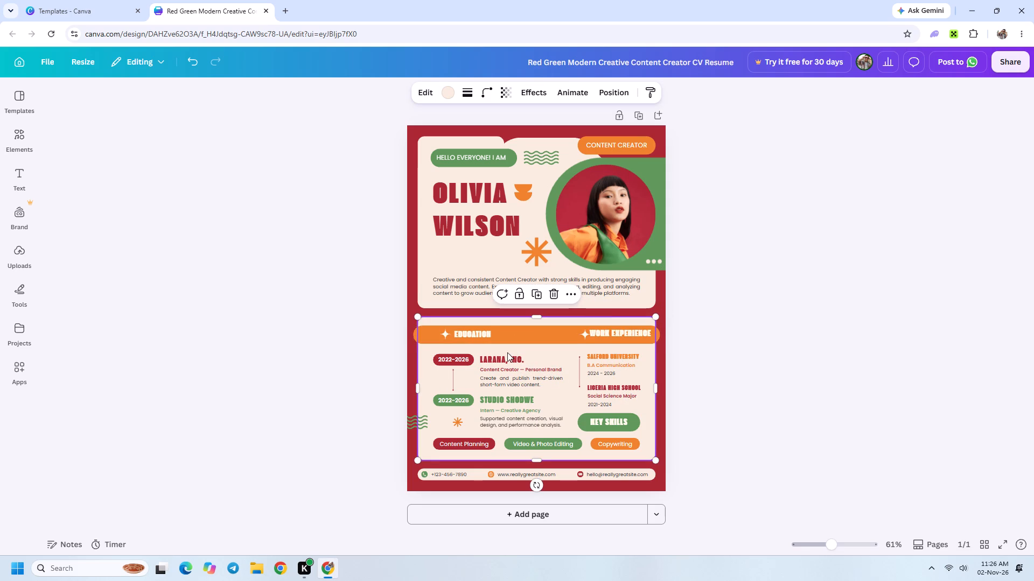
click(430, 335)
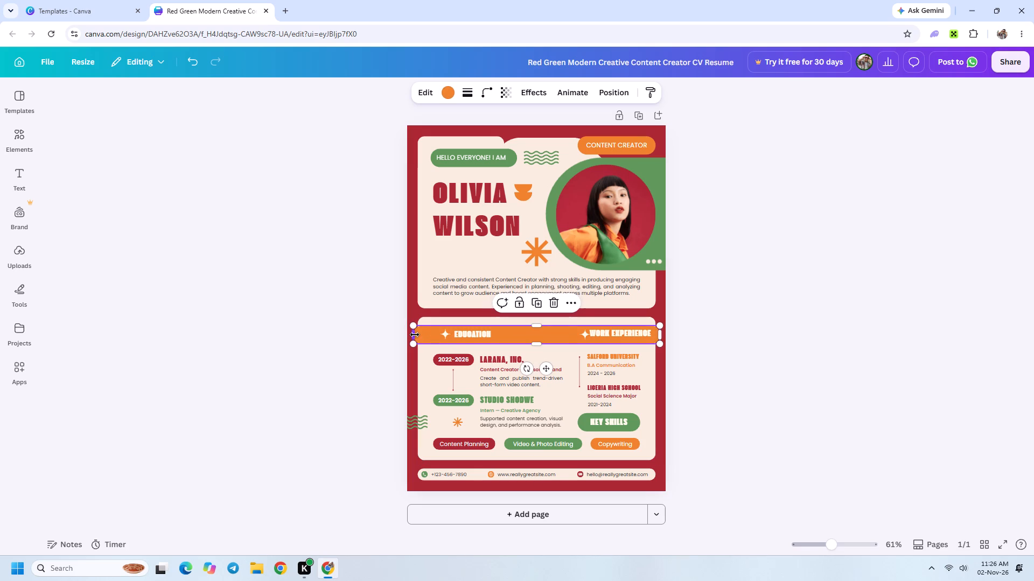
click(415, 335)
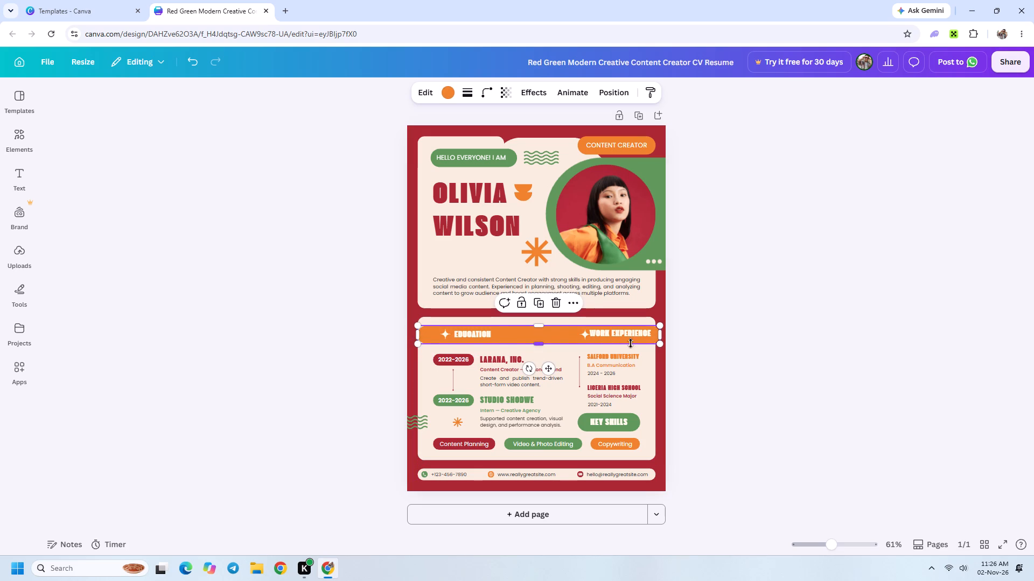
drag(661, 335, 656, 336)
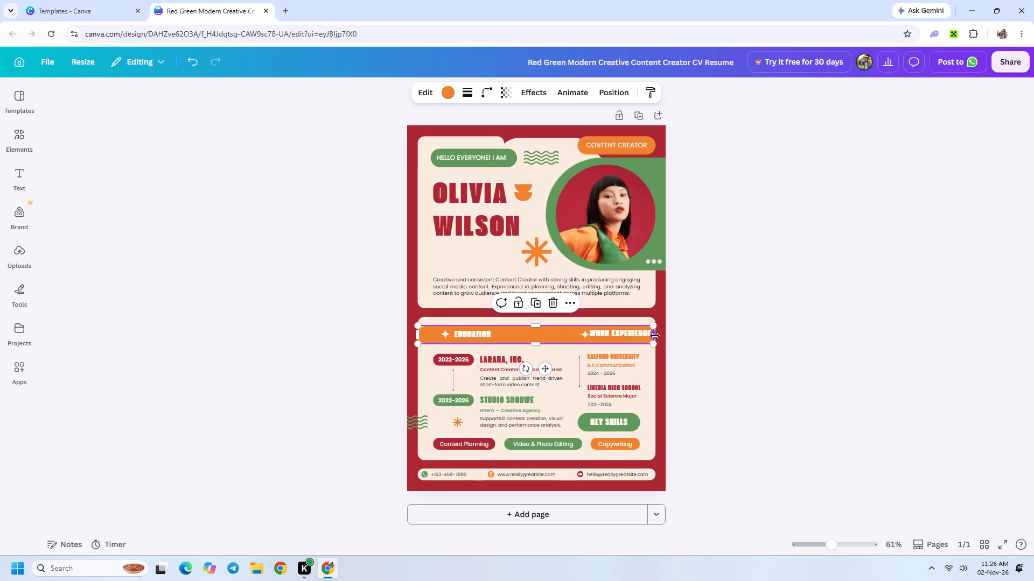
click(655, 335)
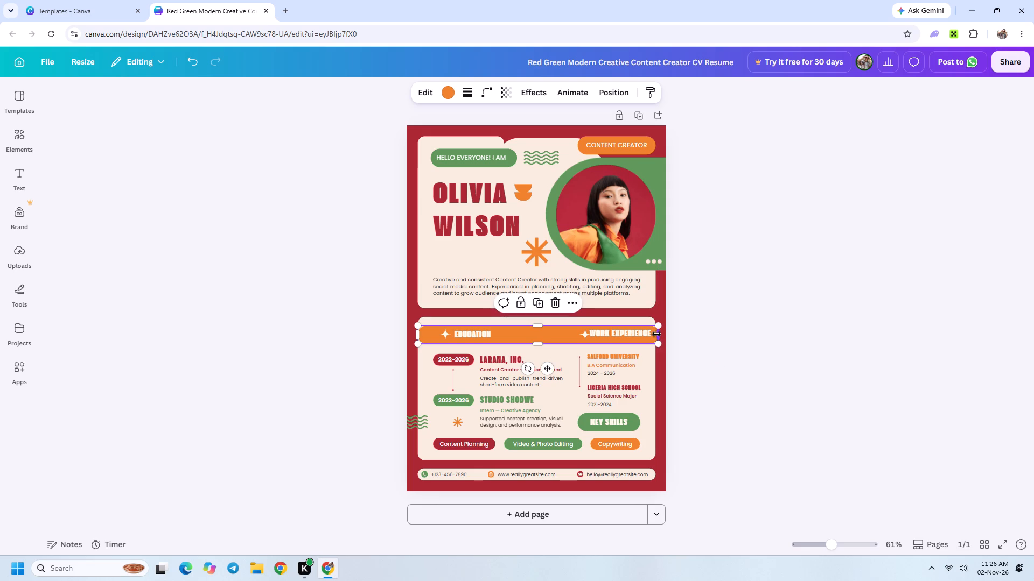
click(646, 375)
click(659, 336)
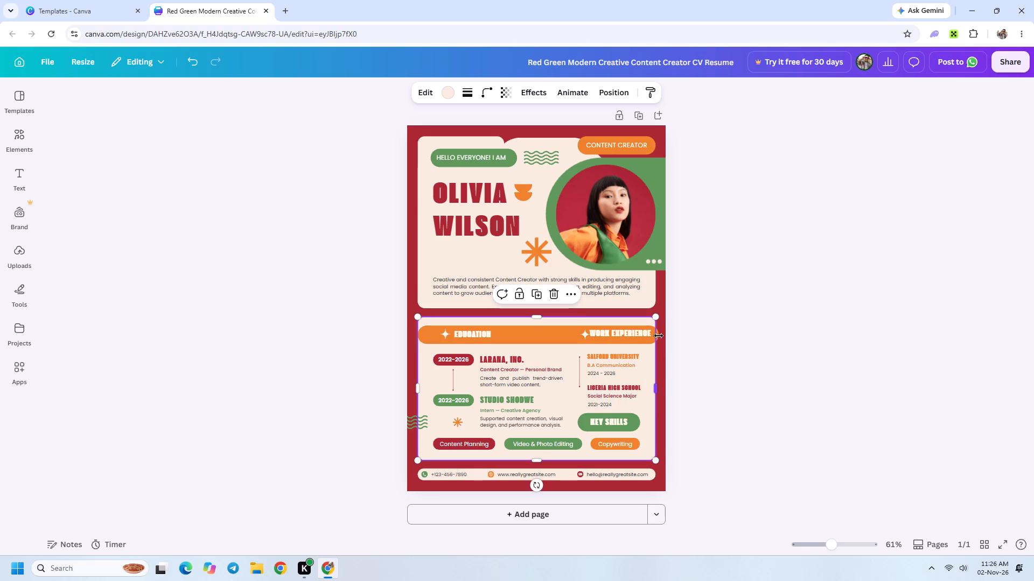
click(558, 329)
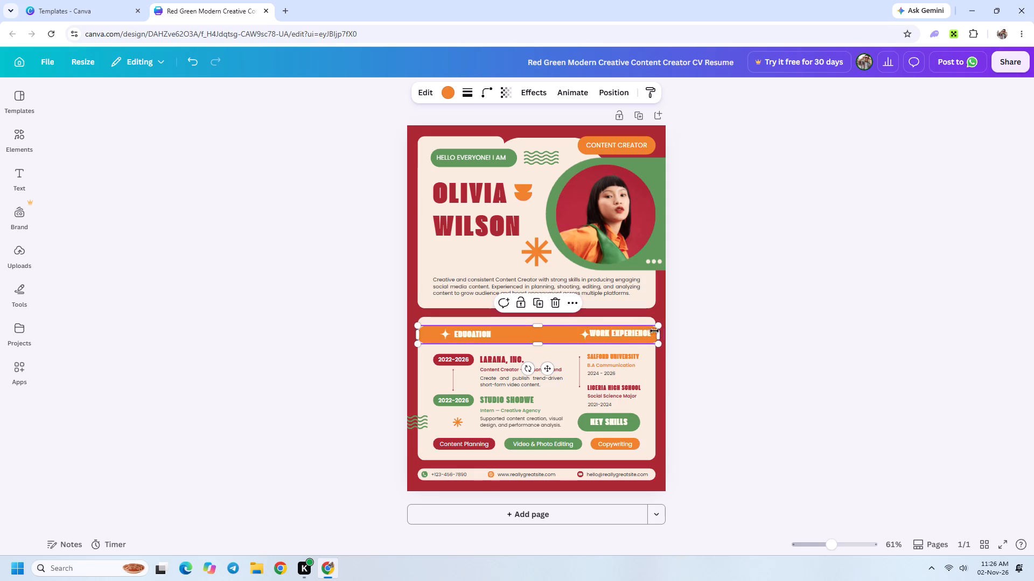
click(658, 335)
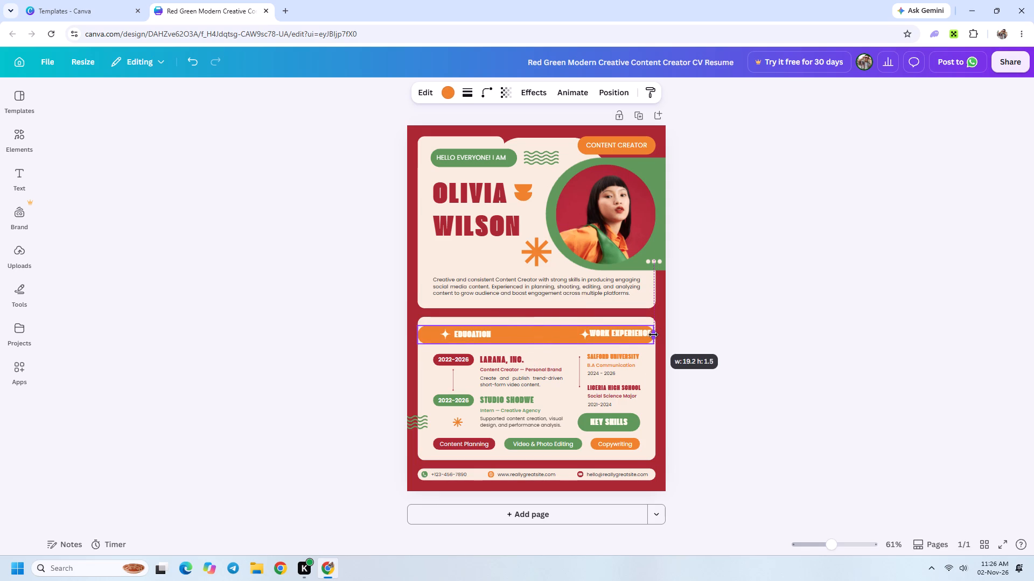
click(647, 375)
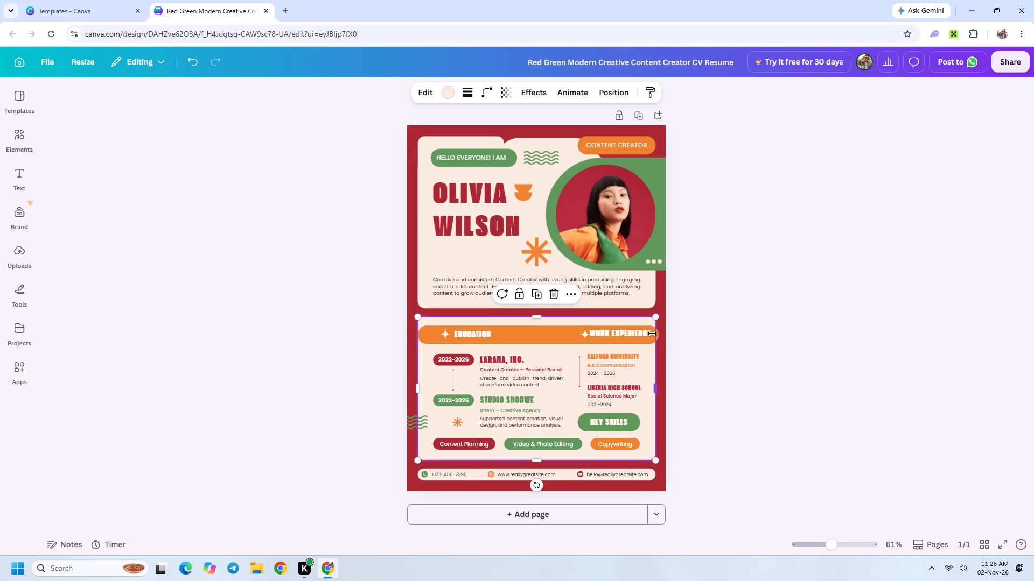
click(658, 337)
click(544, 333)
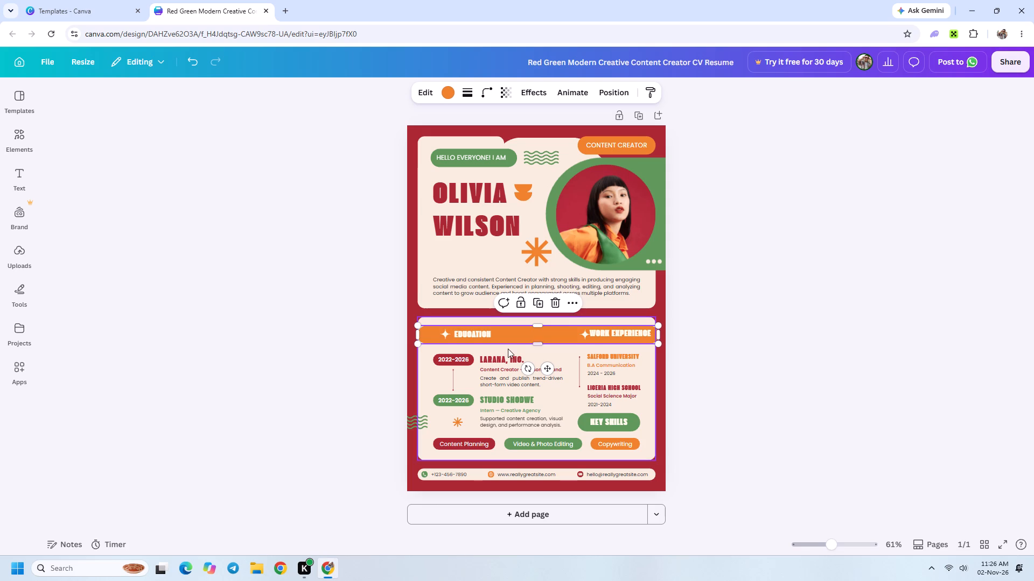
Move the second white star left for spacing and nudge WORK EXPERIENCE down and left, level with EDUCATION.
drag(584, 337, 580, 337)
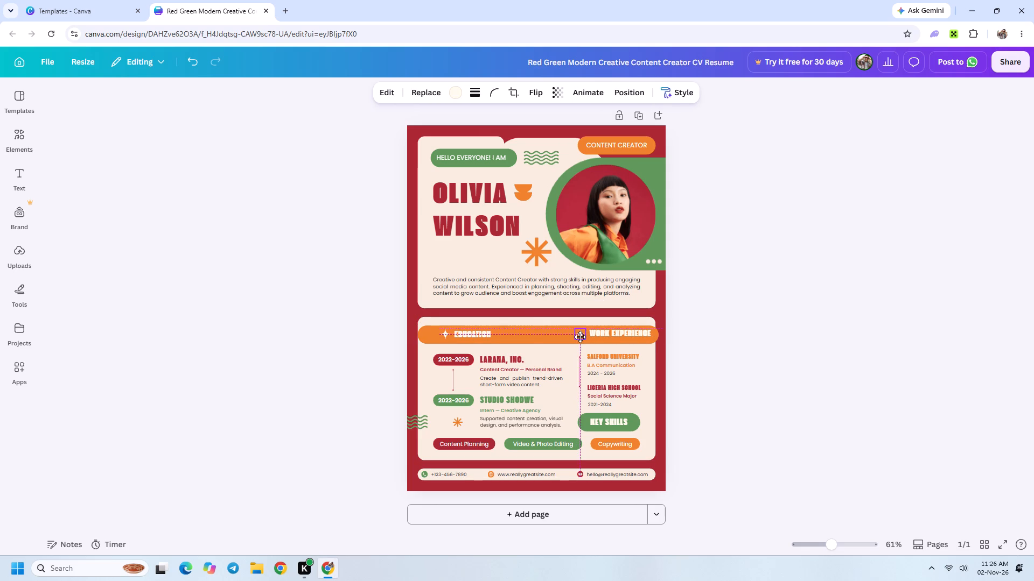
drag(580, 337, 575, 337)
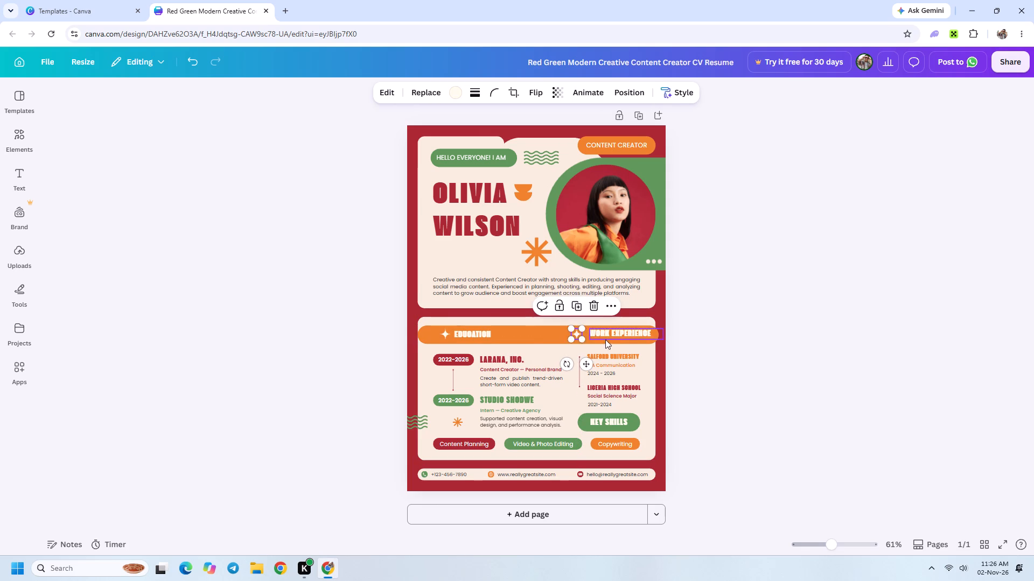
click(612, 337)
key(Down)
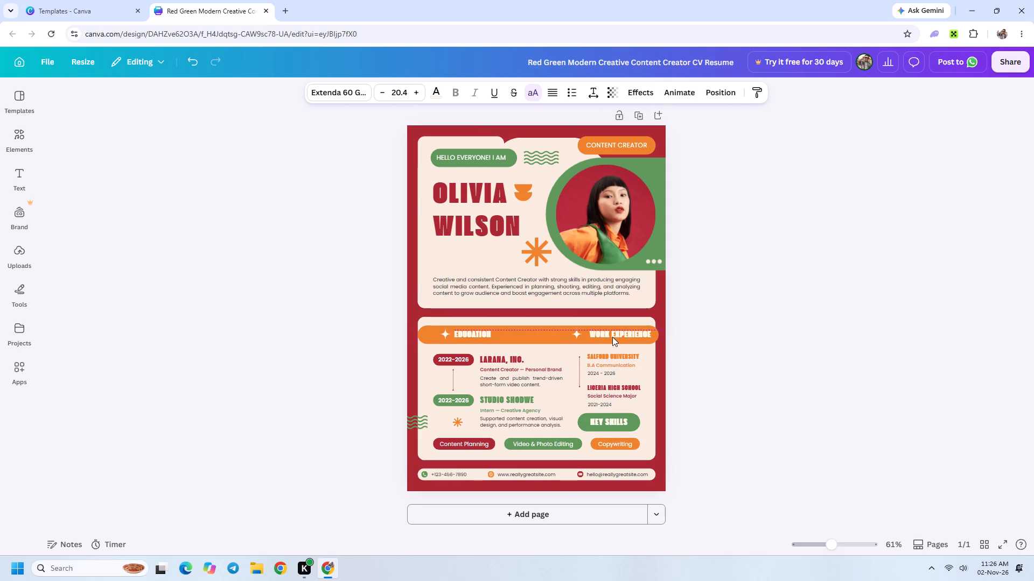
key(Left)
key(Left)
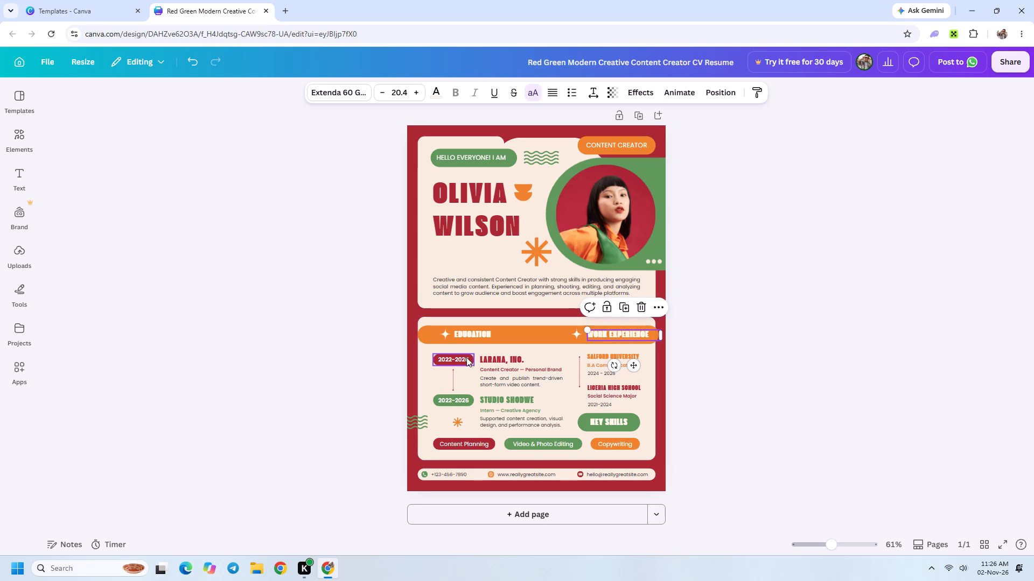
Move the upper 2022-2026 date and its red pill out of the Education column onto the orange bar, between the two headings.
drag(458, 357, 546, 336)
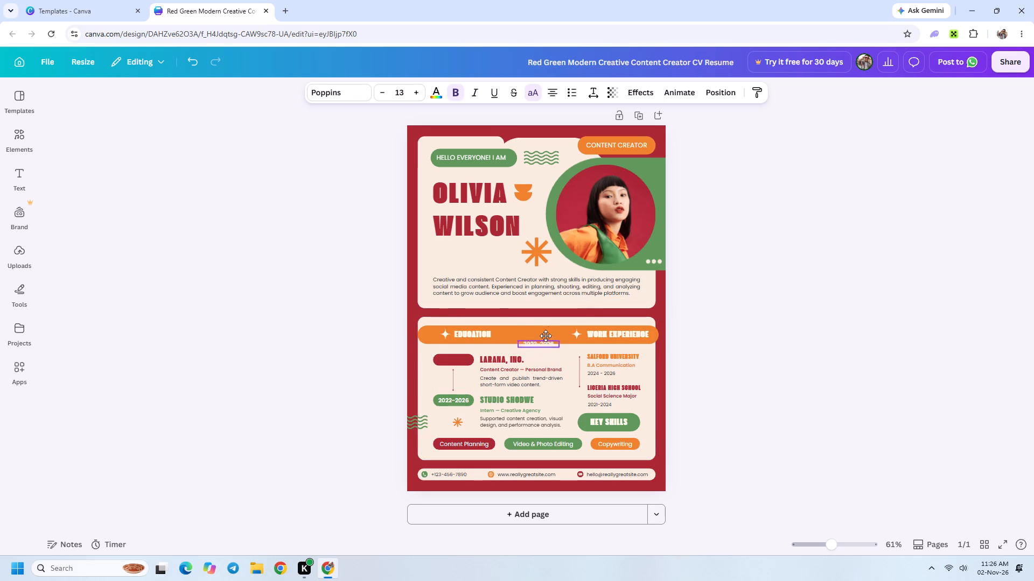
drag(546, 336, 550, 329)
drag(451, 361, 540, 334)
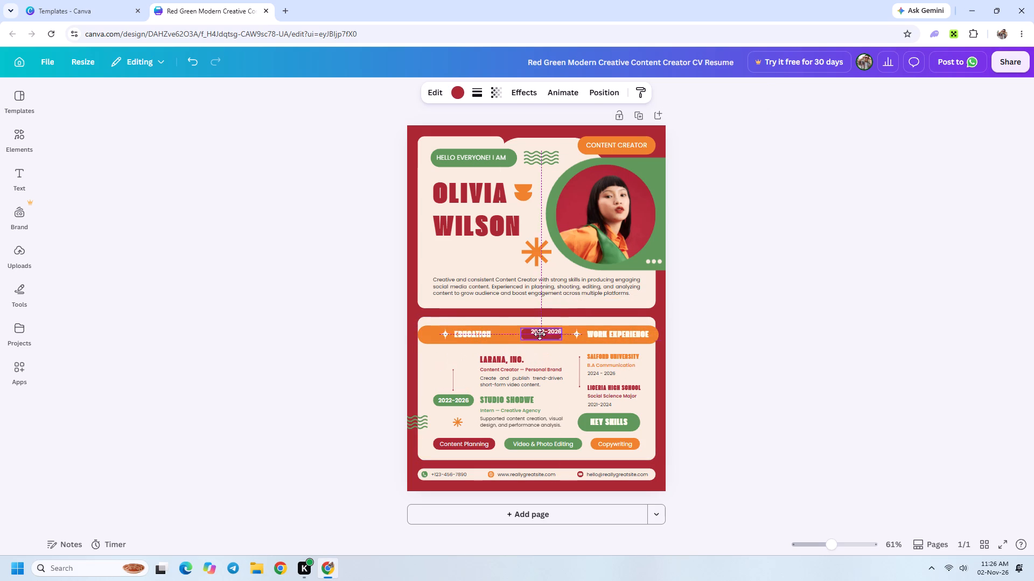
drag(540, 334, 541, 333)
Move the LARANA, INC. title, its role line, description and the vertical connector line down and right, clearing the space under EDUCATION.
drag(494, 358, 530, 385)
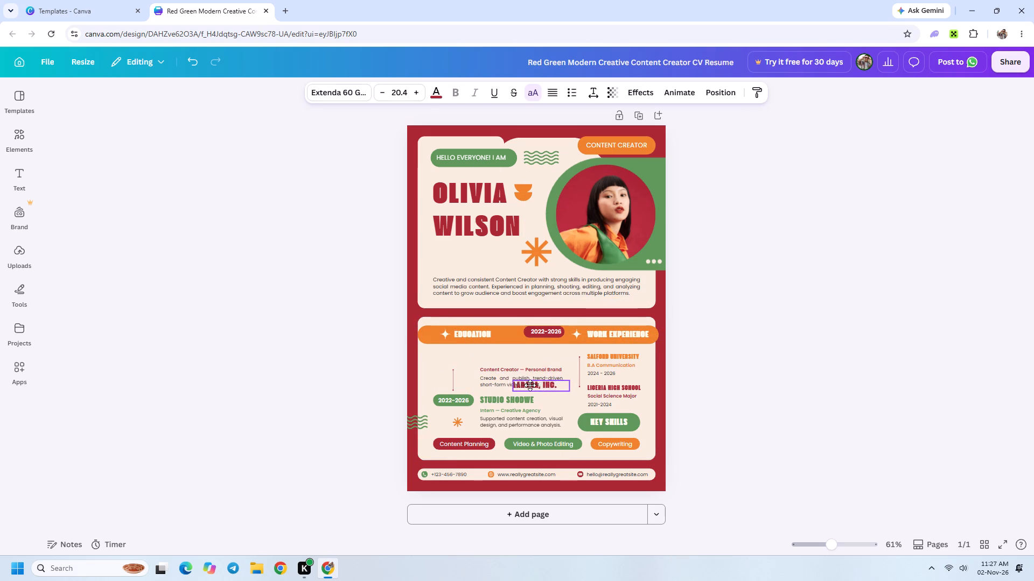
drag(530, 385, 551, 402)
drag(505, 366, 520, 404)
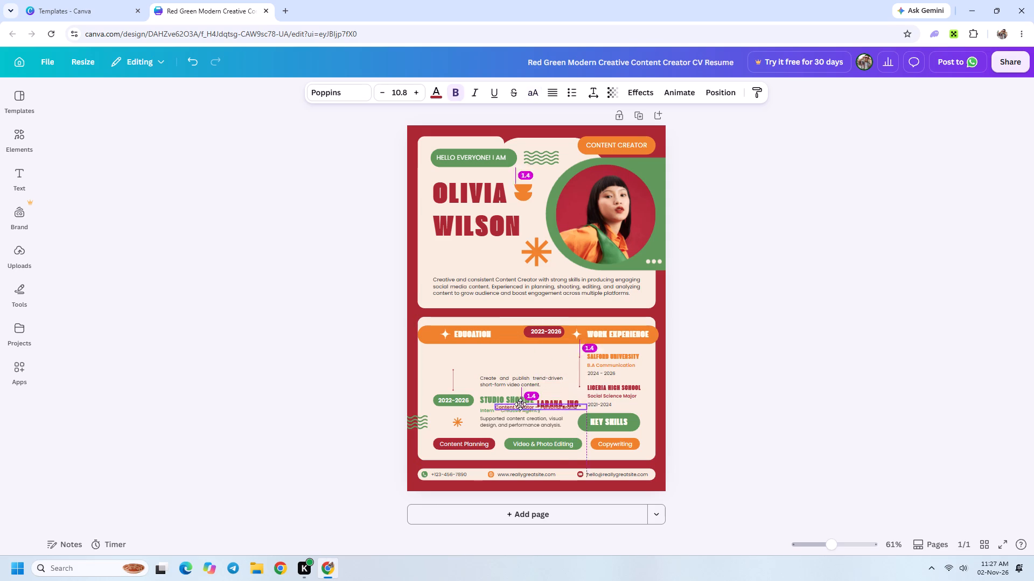
drag(520, 404, 521, 409)
drag(484, 377, 521, 426)
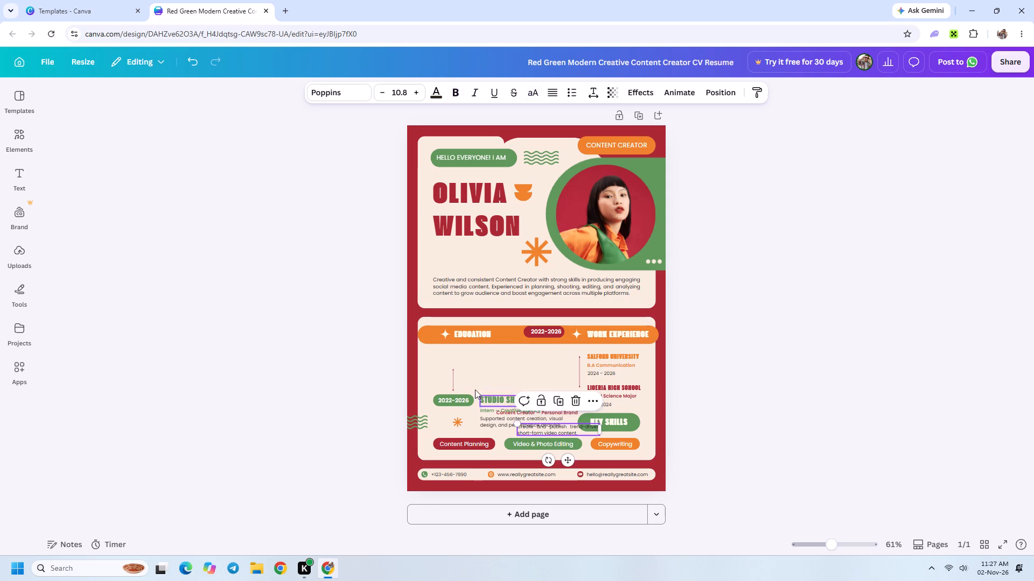
drag(455, 377, 512, 423)
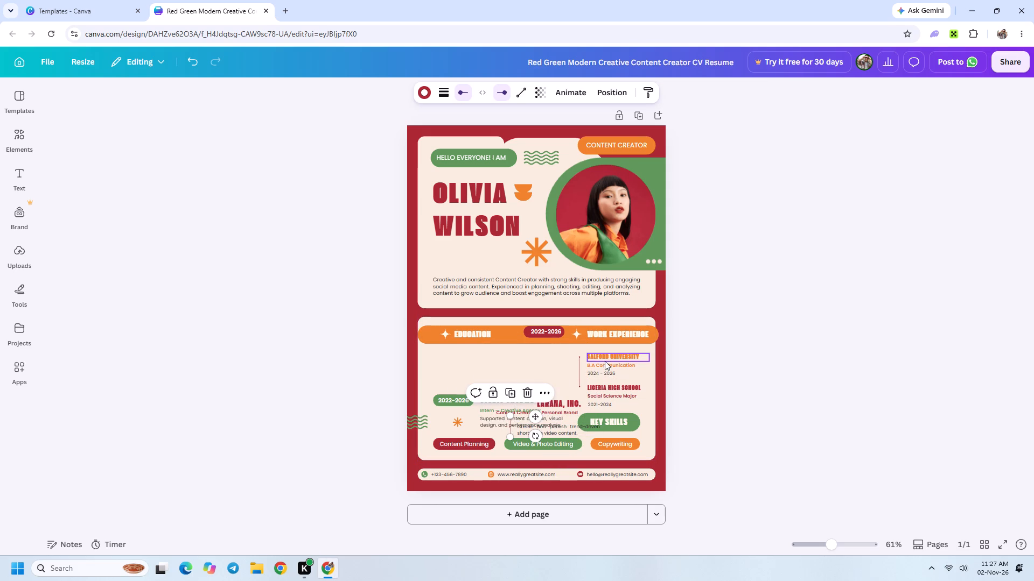
Move SALFORD UNIVERSITY straight left until it sits under the EDUCATION heading, near the cream panel's left margin.
click(605, 359)
key(Left)
key(Left)
key(Left)
key(Left)
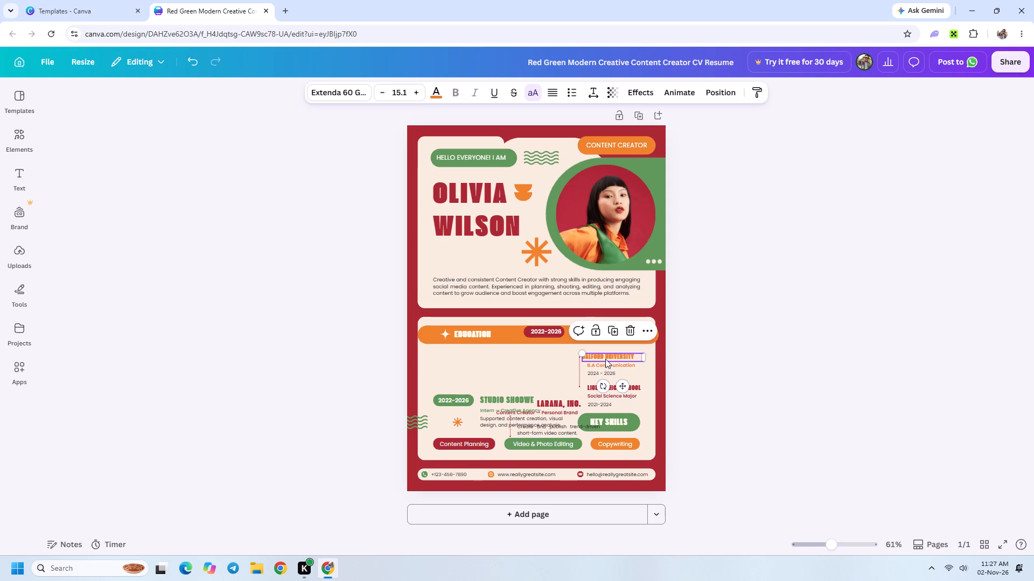
key(Left)
key(Left)
key(Left)
key(Left)
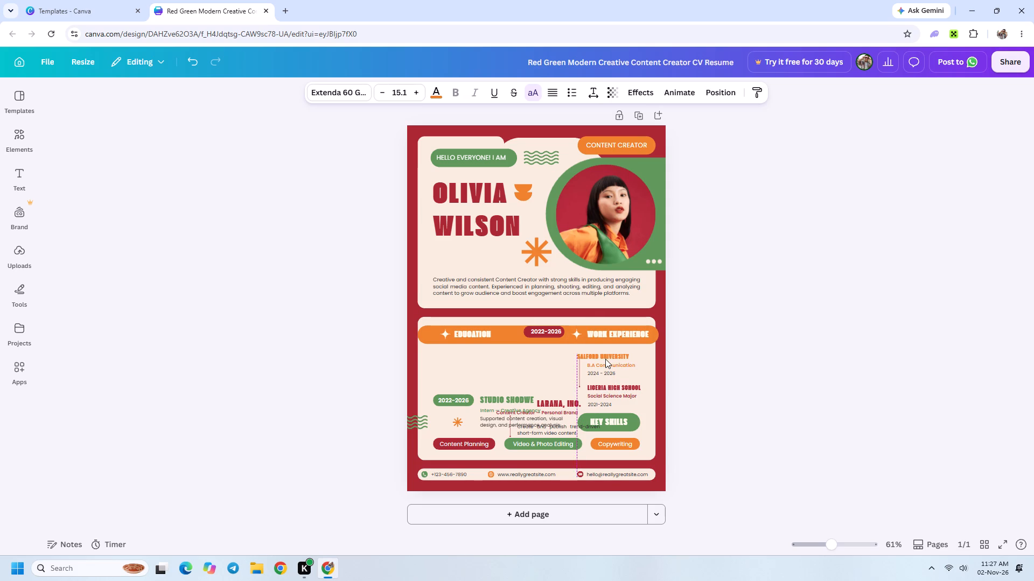
key(Left)
key(Left)
key(Left)
key(Left)
key(Left)
key(Left)
key(Left)
key(Left)
key(Left)
key(Left)
key(Left)
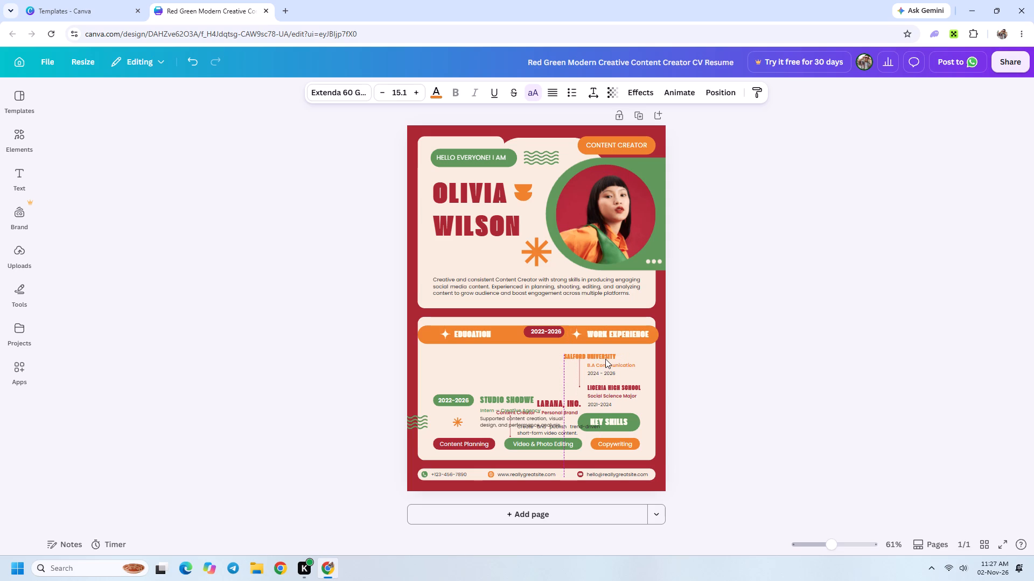
key(Left)
key(Left)
key(Left)
key(Left)
key(Left)
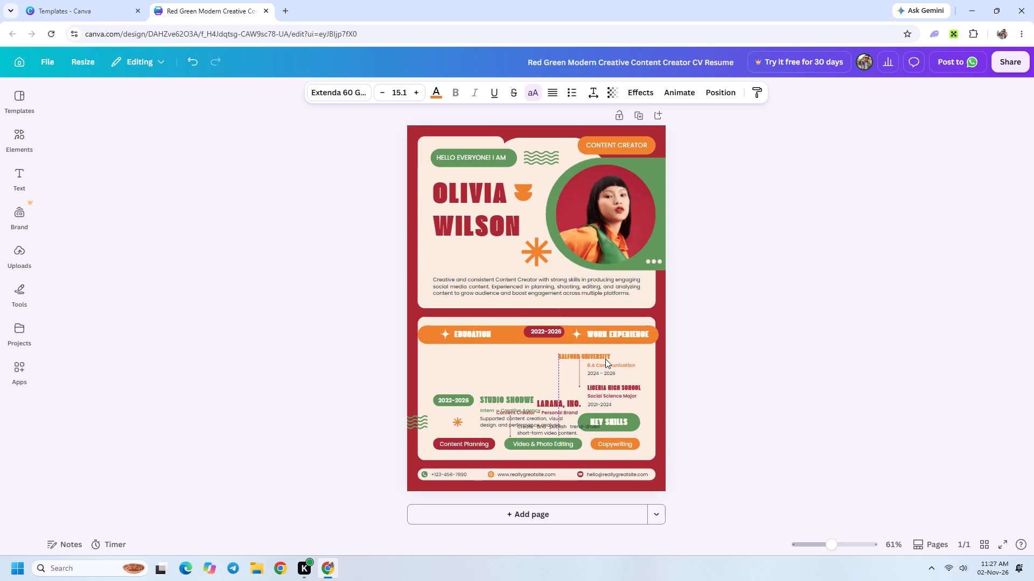
key(Left)
key(Left)
key(Left)
key(Left)
key(Left)
key(Left)
key(Left)
key(Left)
key(Left)
key(Left)
key(Left)
key(Left)
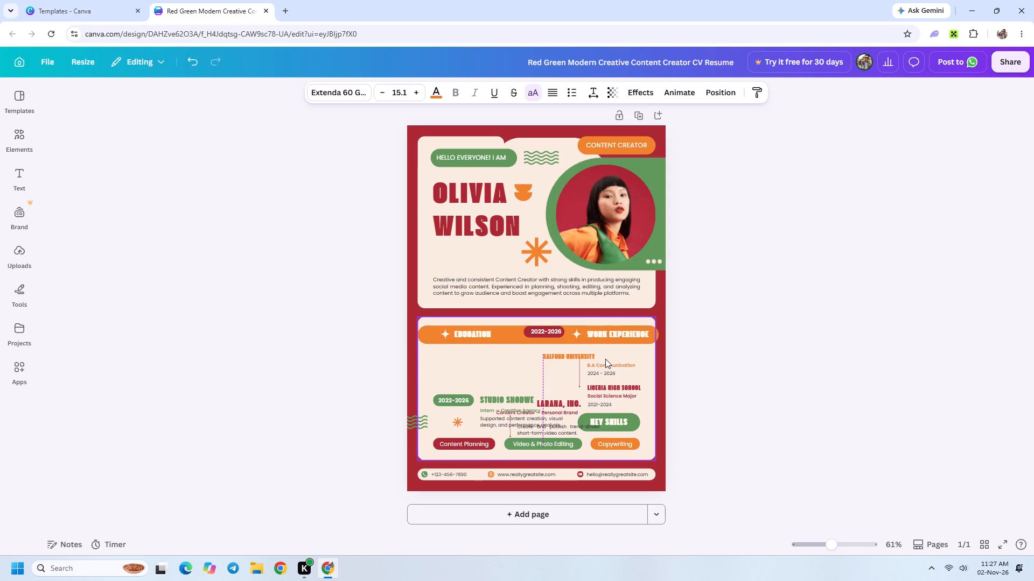
key(Left)
key(Left)
key(Left)
key(Left)
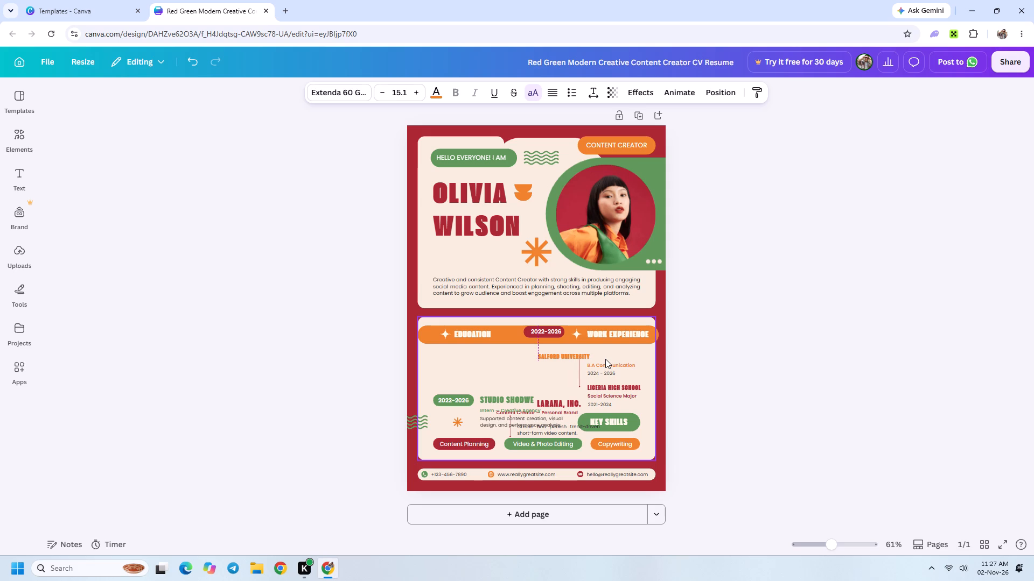
key(Left)
key(Left)
key(Left)
key(Left)
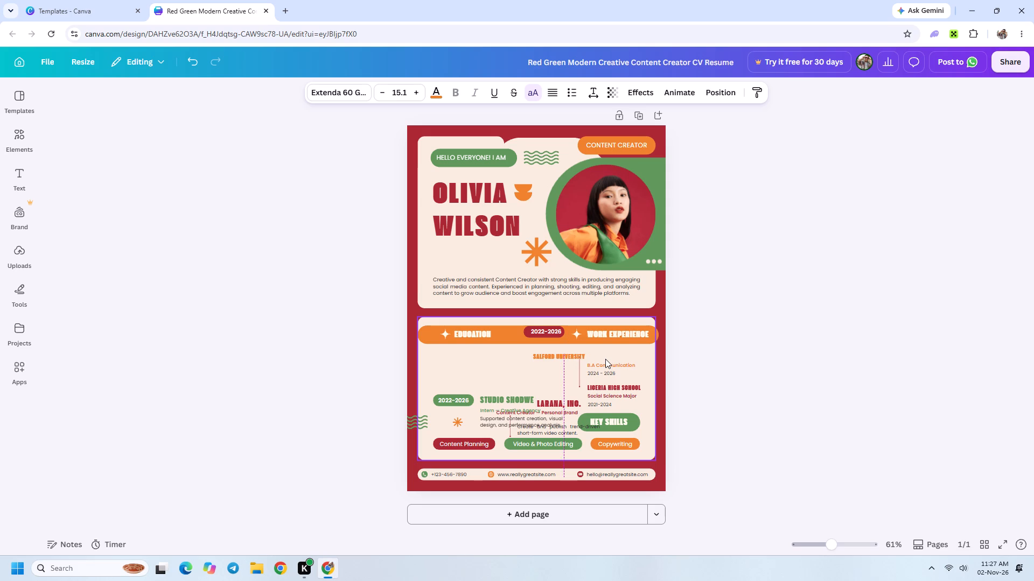
key(Left)
key(Left)
key(Left)
key(Left)
key(Left)
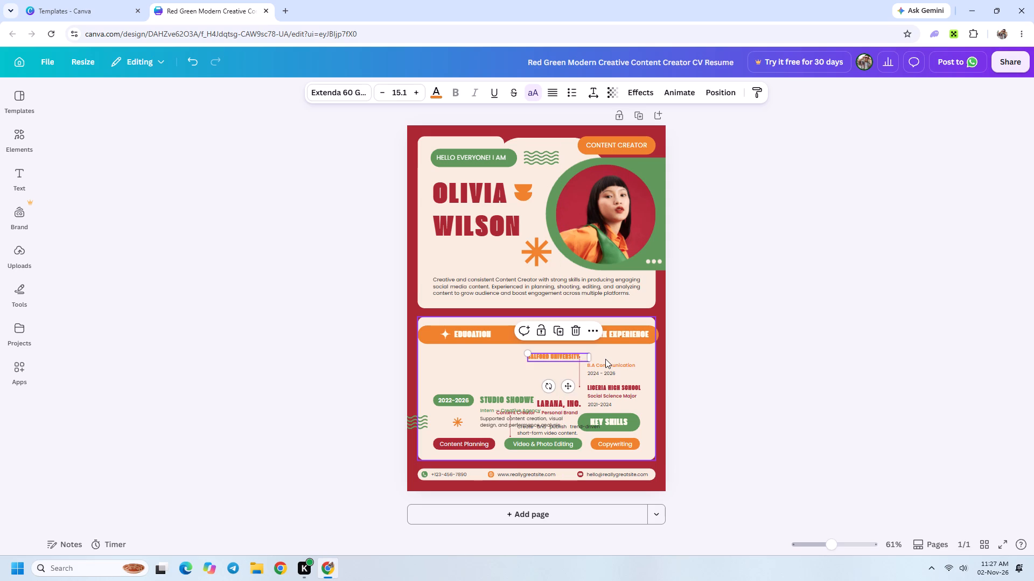
key(Left)
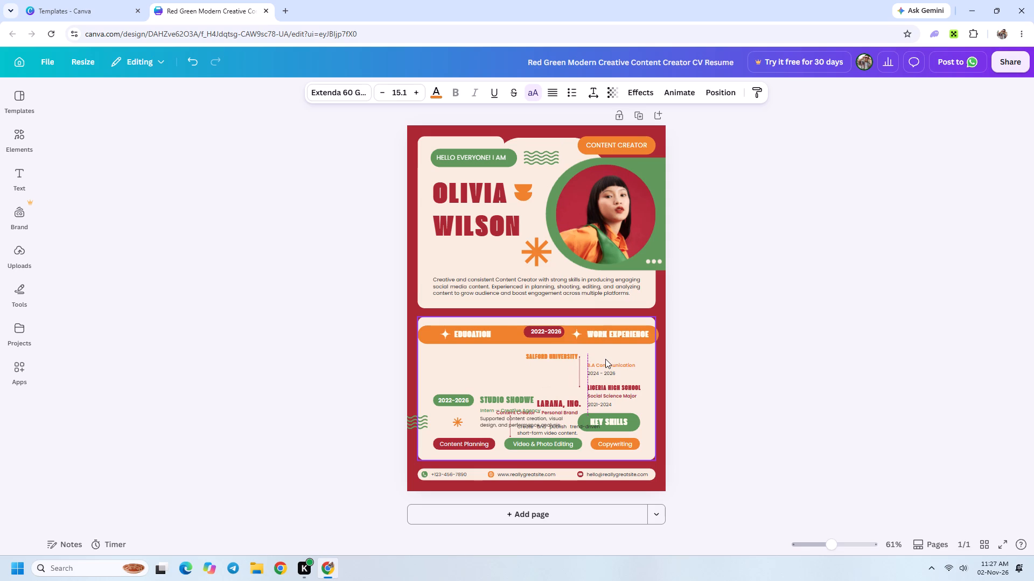
key(Left)
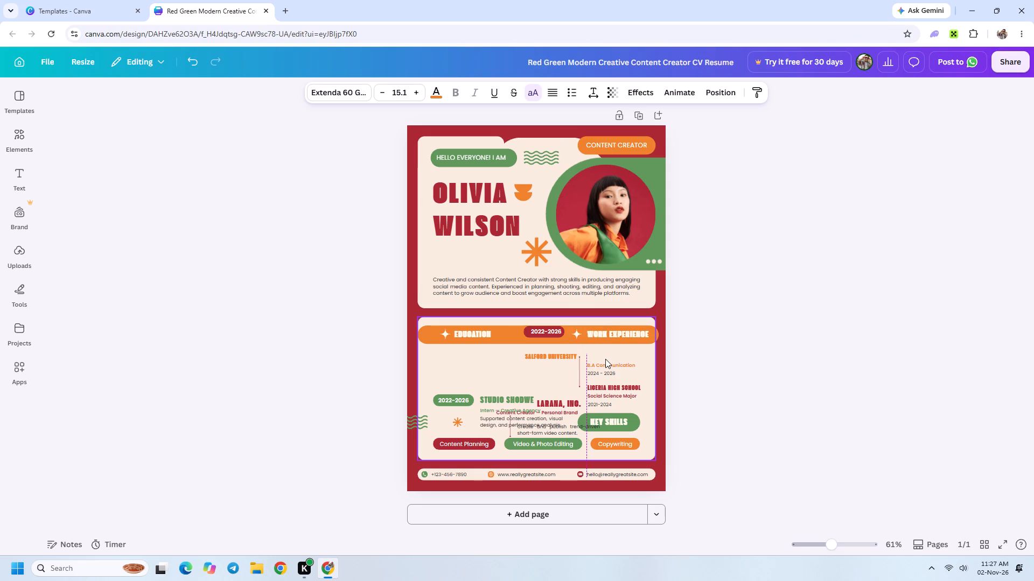
key(Left)
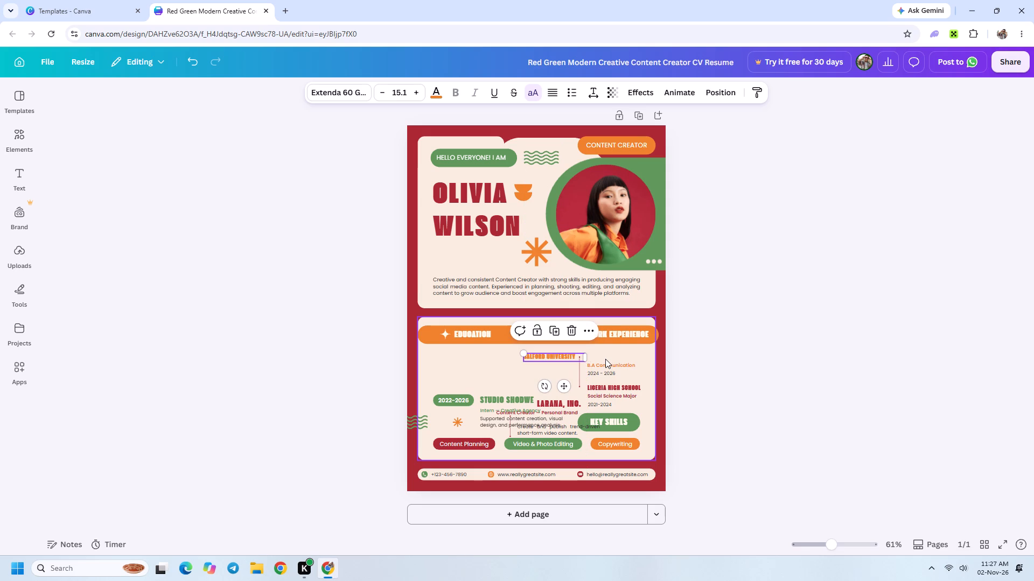
key(Left)
key(Left)
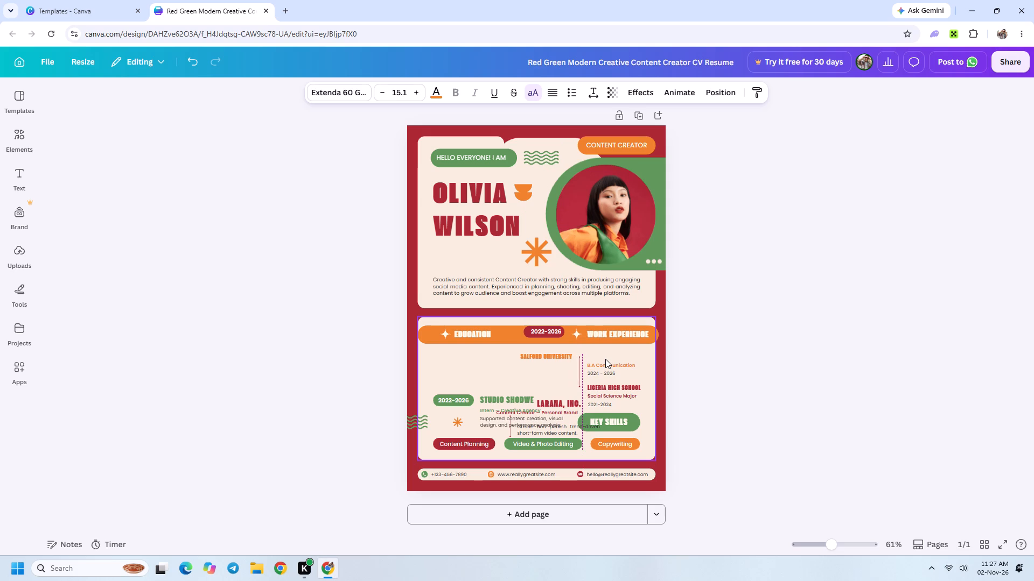
key(Left)
key(Left)
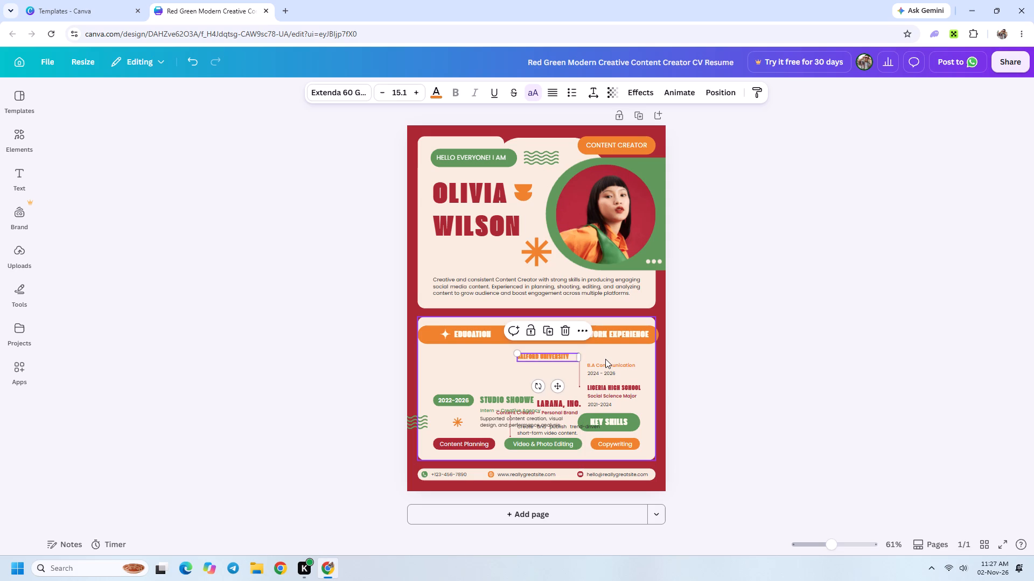
key(Left)
key(Left)
key(Left)
key(Left)
key(Left)
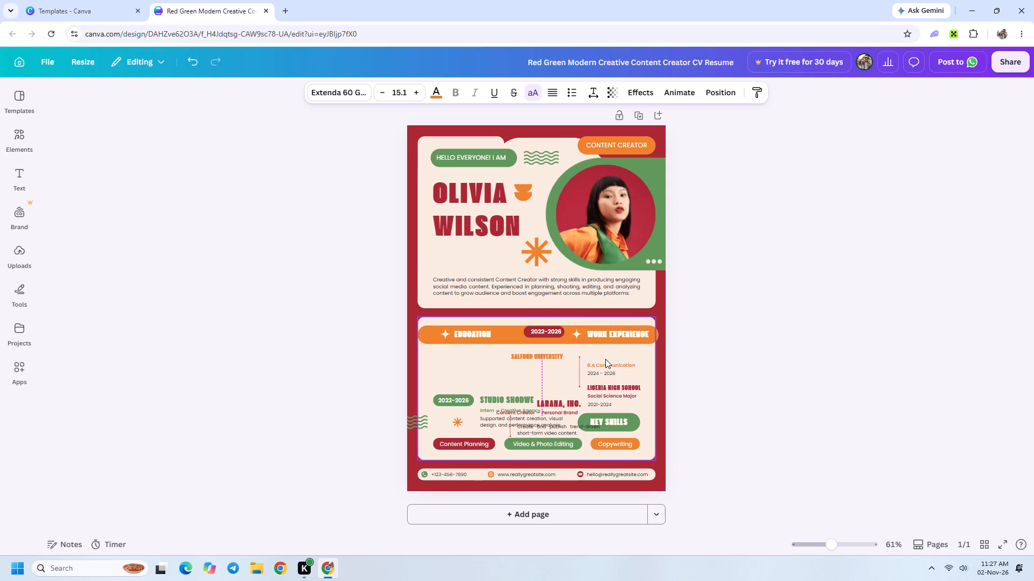
key(Left)
key(Left)
key(Left)
key(Left)
key(Left)
key(Left)
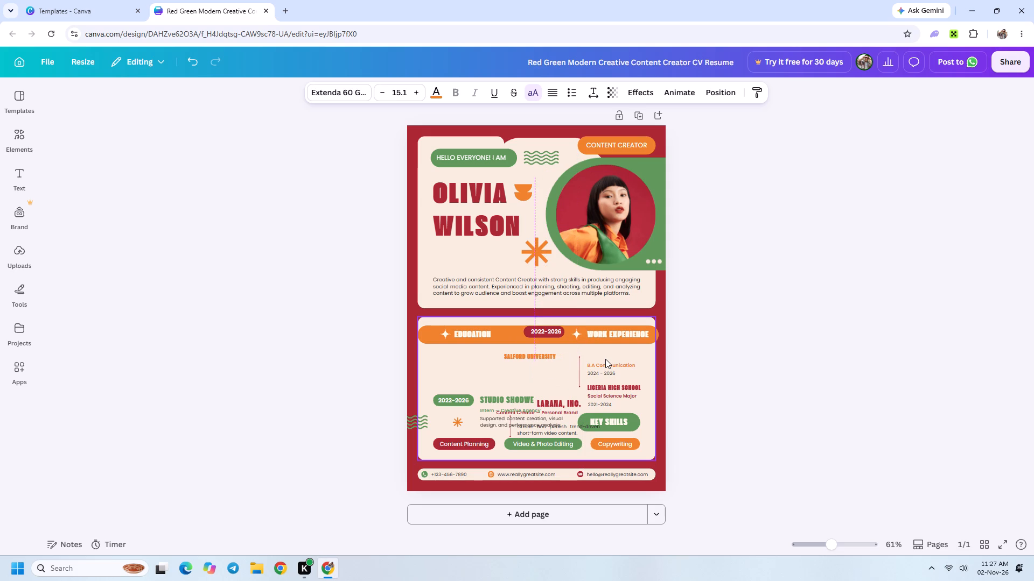
key(Left)
key(Left)
key(Left)
key(Left)
key(Left)
key(Left)
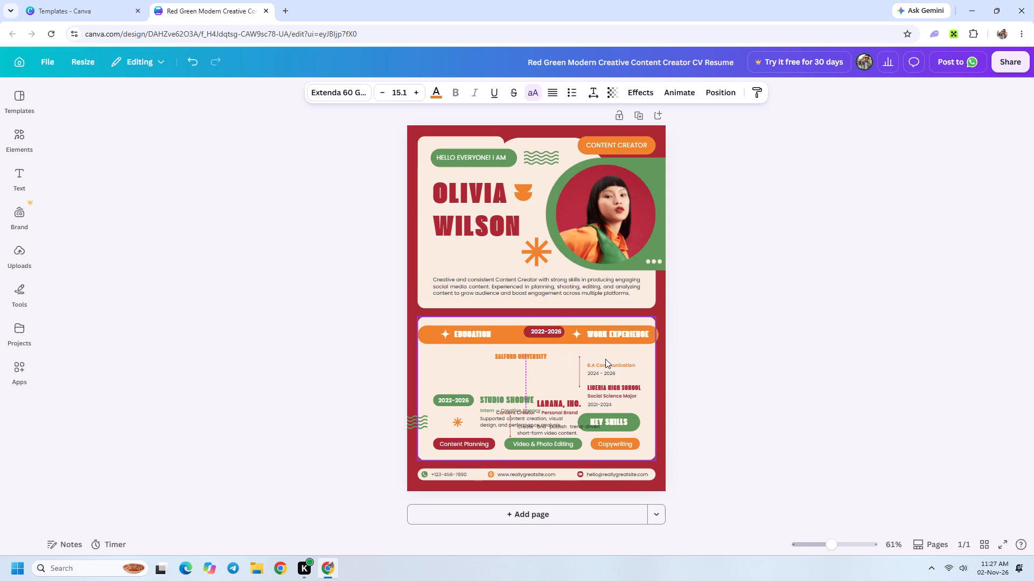
key(Left)
key(Left)
key(Left)
key(Left)
key(Left)
key(Left)
key(Left)
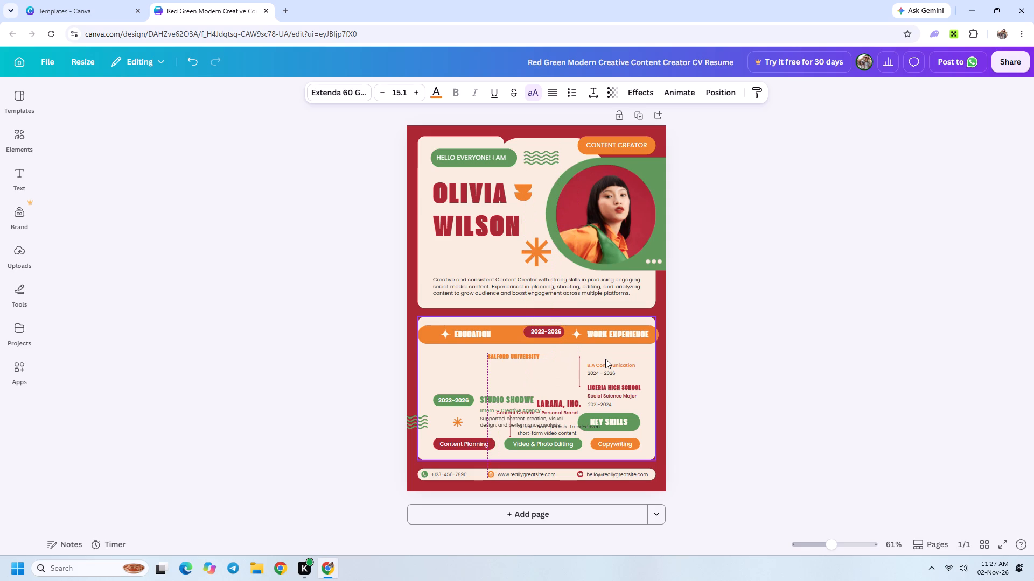
key(Left)
key(Left)
key(Left)
key(Left)
key(Left)
key(Left)
key(Left)
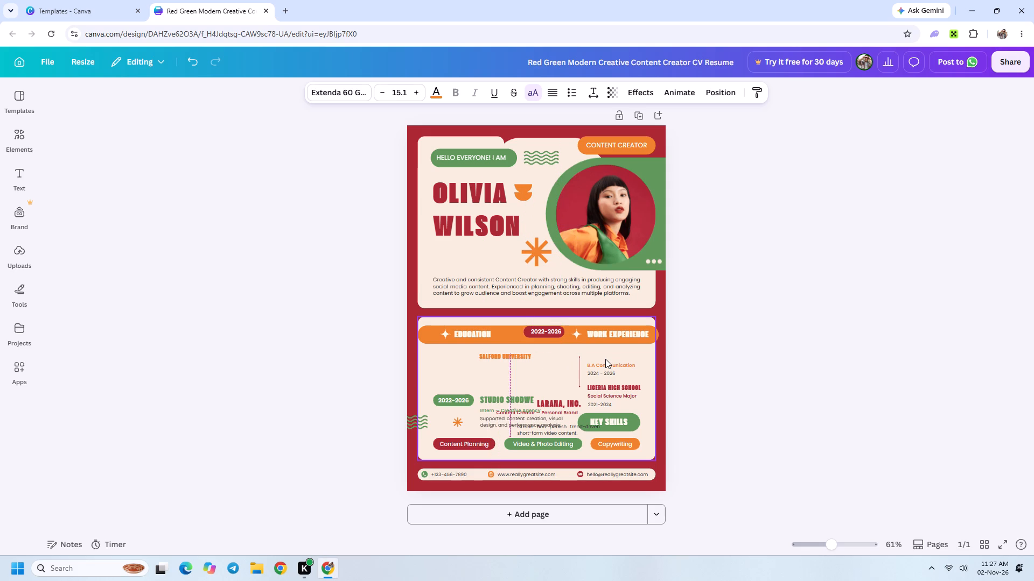
key(Left)
key(Left)
key(Left)
key(Left)
key(Left)
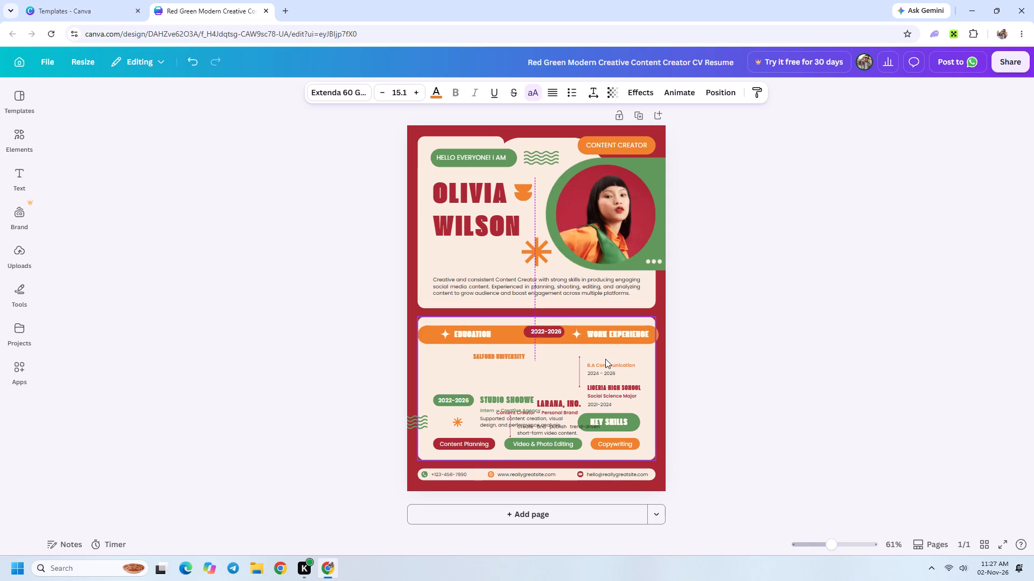
key(Left)
key(Left)
key(Left)
key(Left)
key(Left)
key(Left)
key(Left)
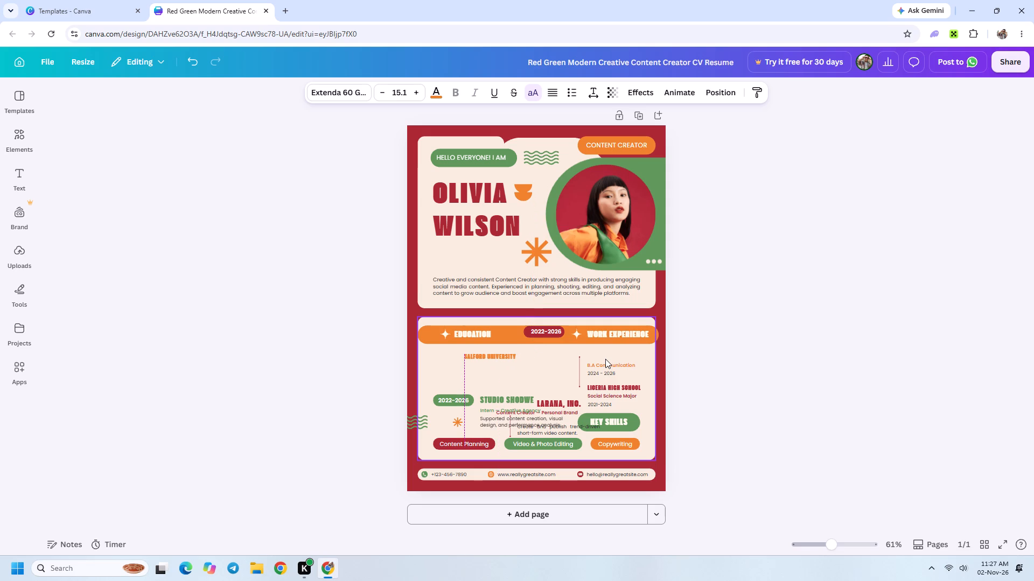
key(Left)
key(Left)
key(Left)
key(Left)
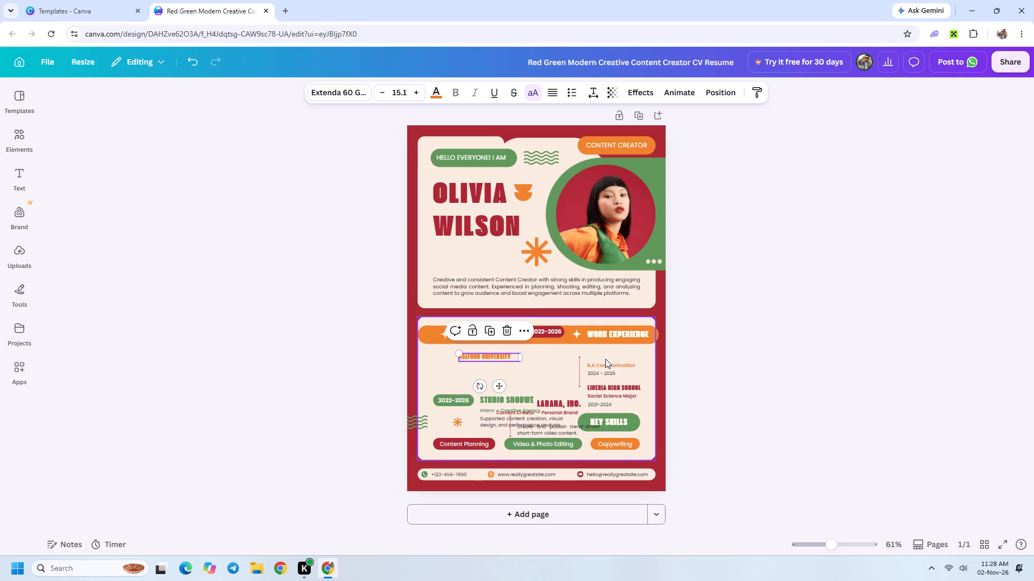
key(Left)
key(Left)
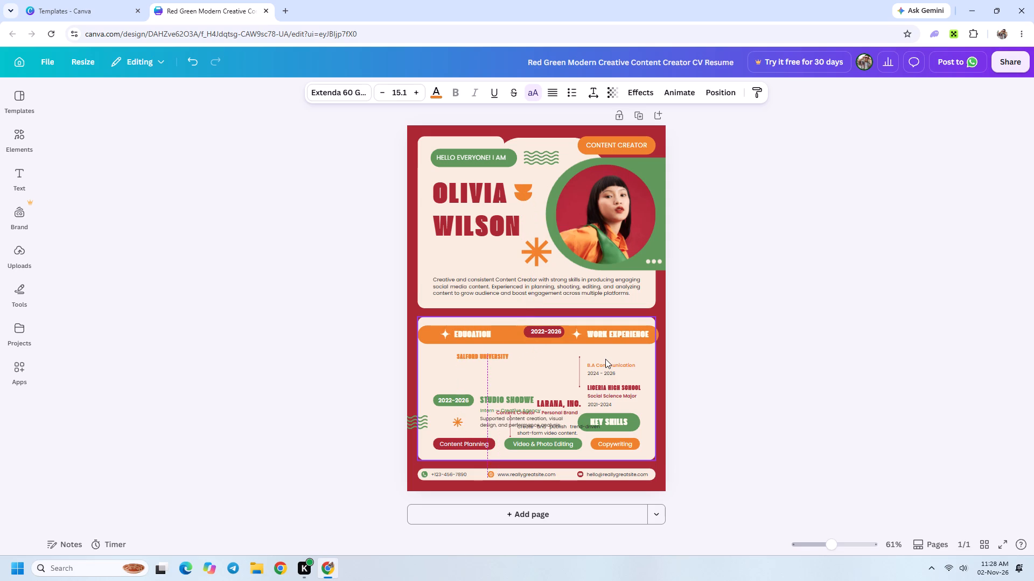
key(Left)
key(Left)
key(Left)
key(Left)
key(Left)
key(Left)
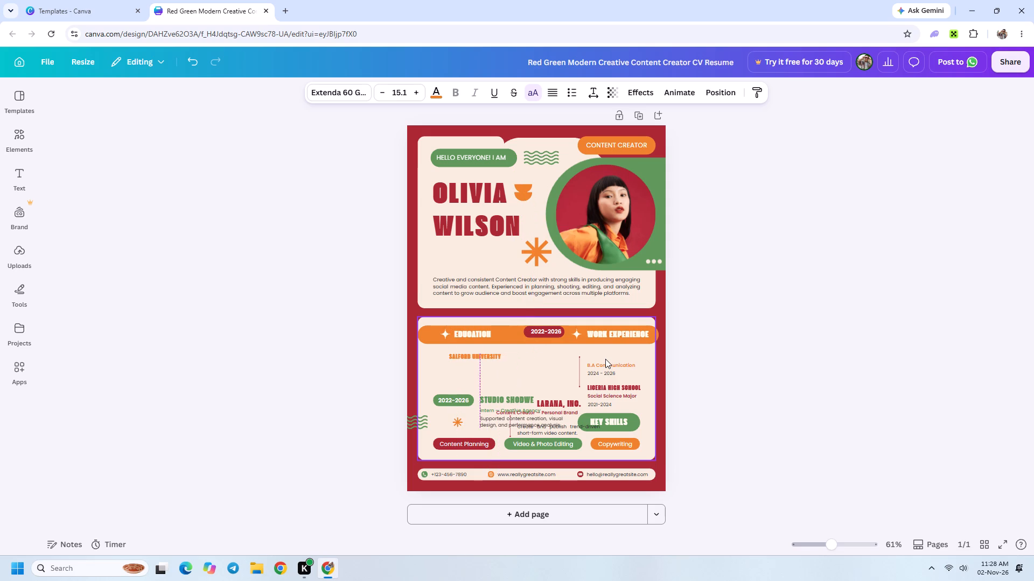
key(Left)
key(Left)
key(Left)
key(Left)
key(Left)
key(Left)
key(Left)
key(Left)
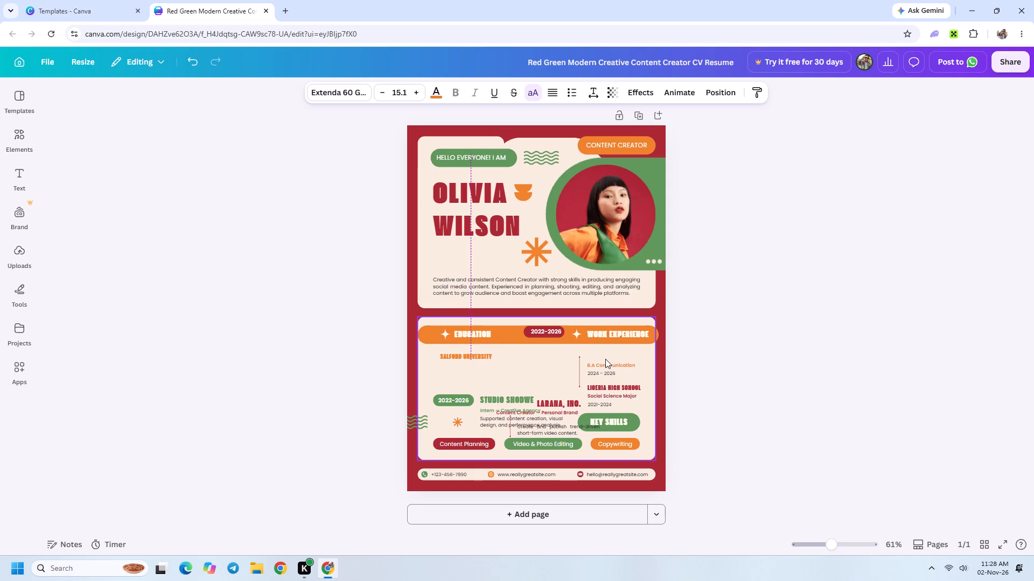
key(Left)
key(Left)
key(Left)
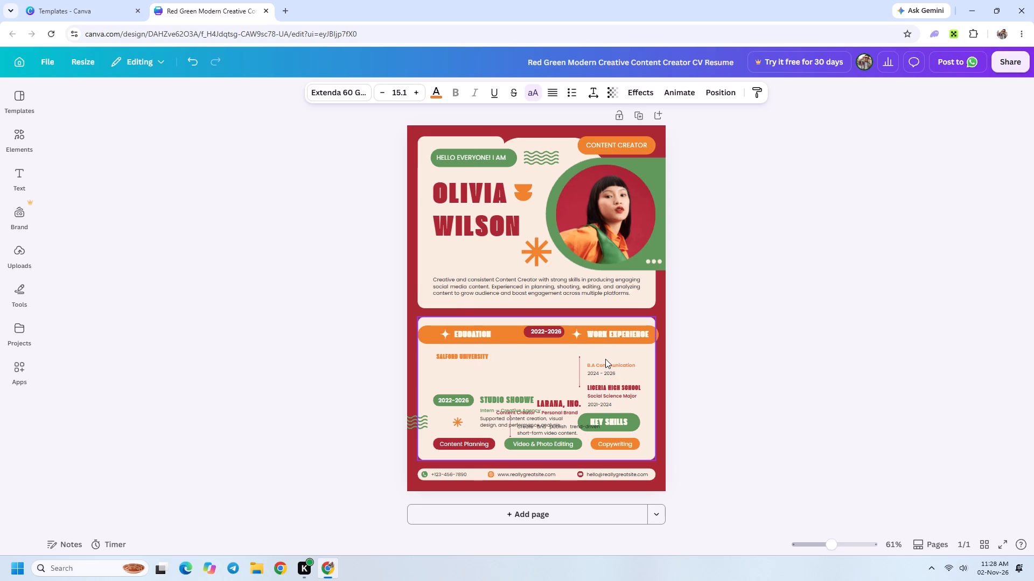
key(Left)
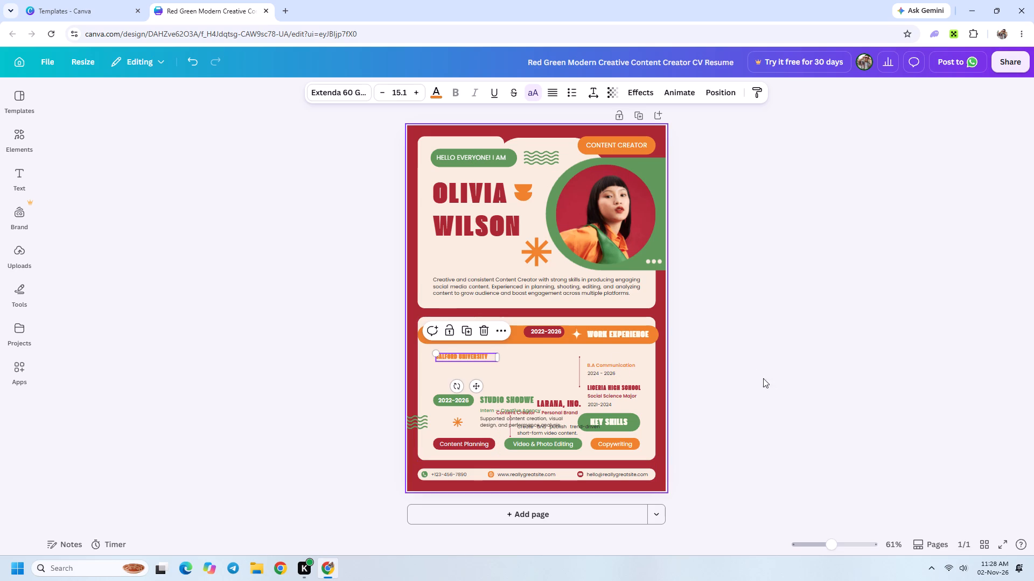
Move the orange B.A Communication line straight left until it aligns under SALFORD UNIVERSITY in the Education column.
click(614, 365)
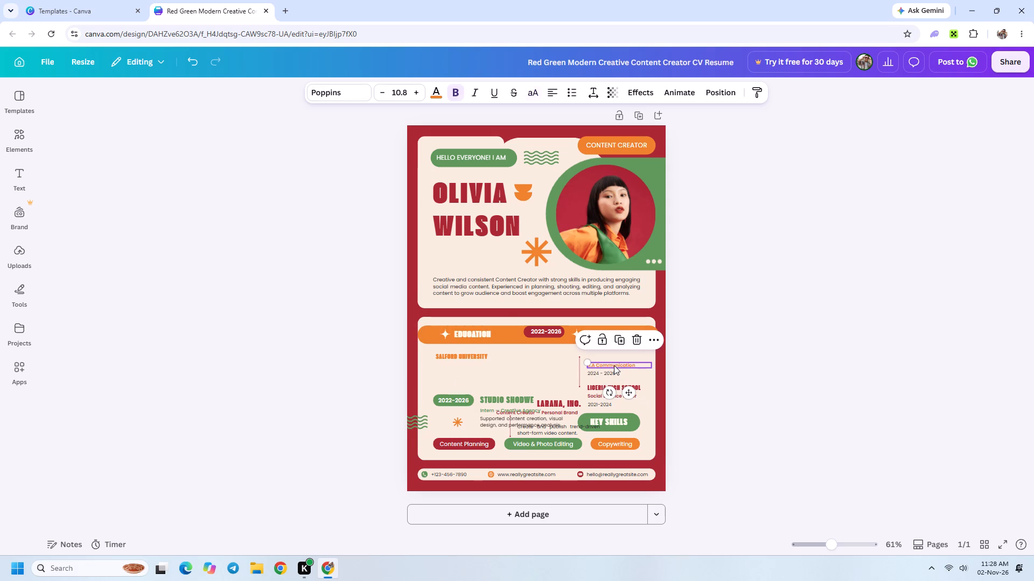
key(Left)
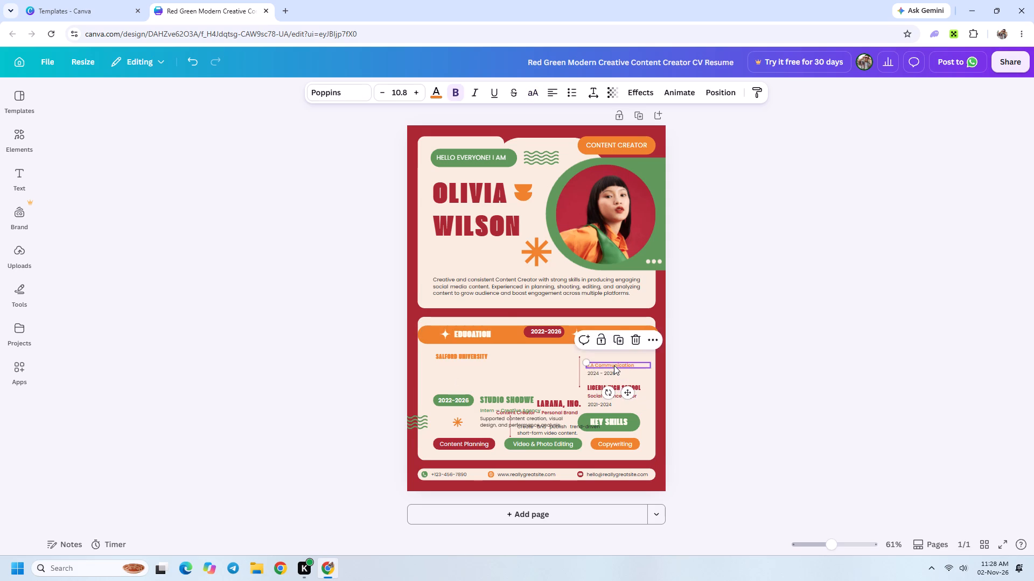
key(Left)
key(Left)
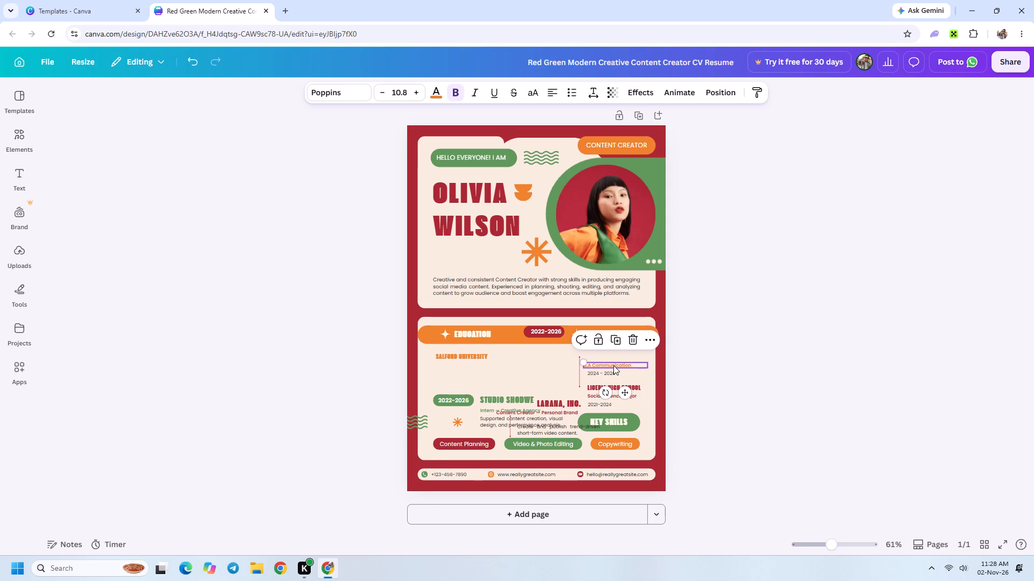
key(Left)
key(Left)
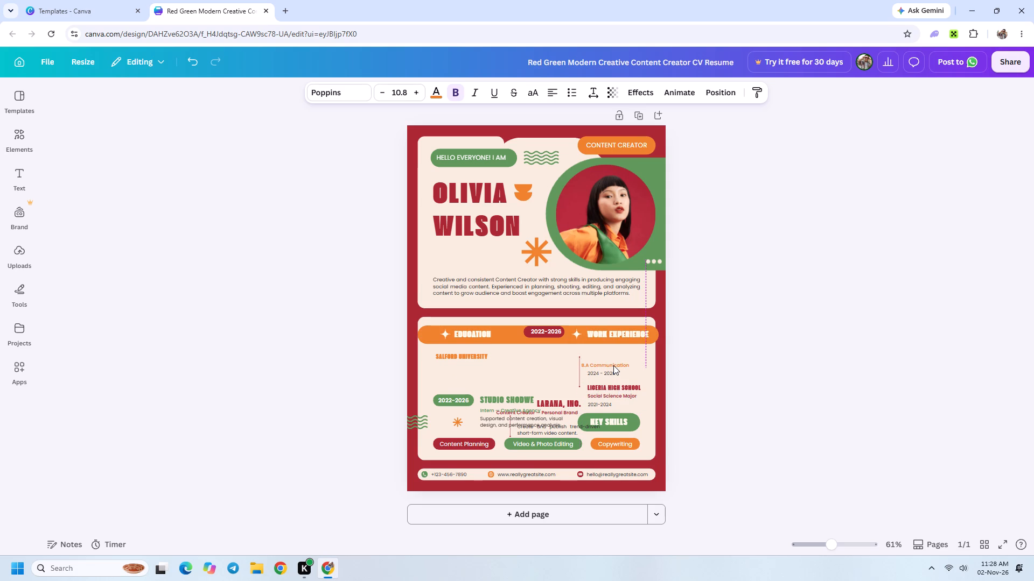
key(Left)
key(Left)
key(Left)
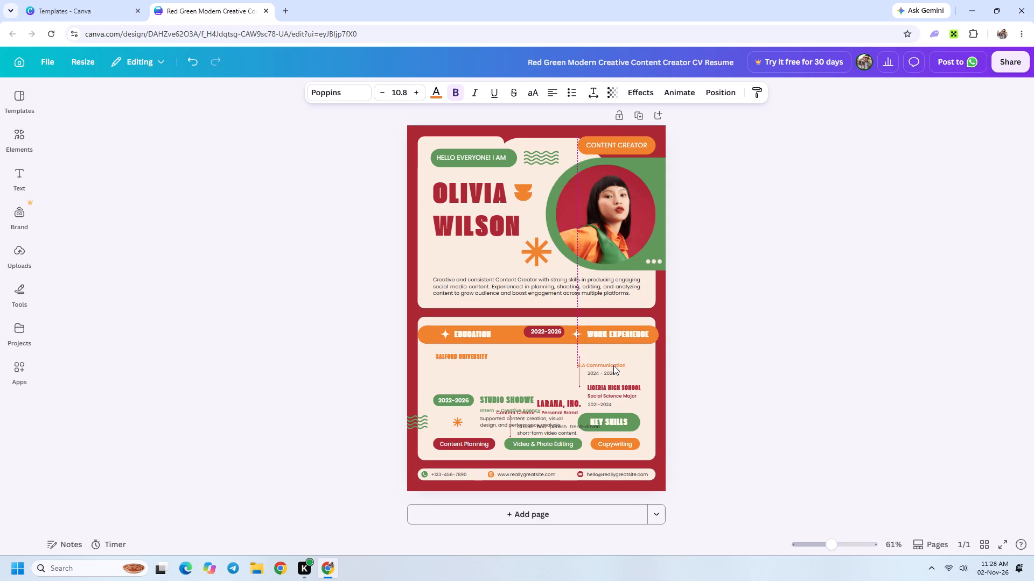
key(Left)
key(Left)
key(Left)
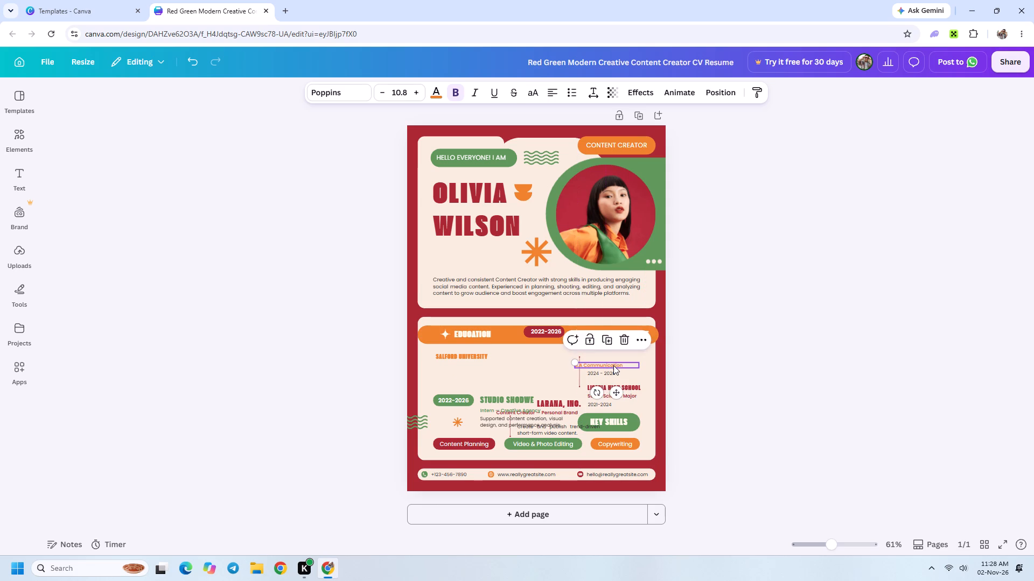
key(Left)
key(Left)
key(Left)
key(Left)
key(Left)
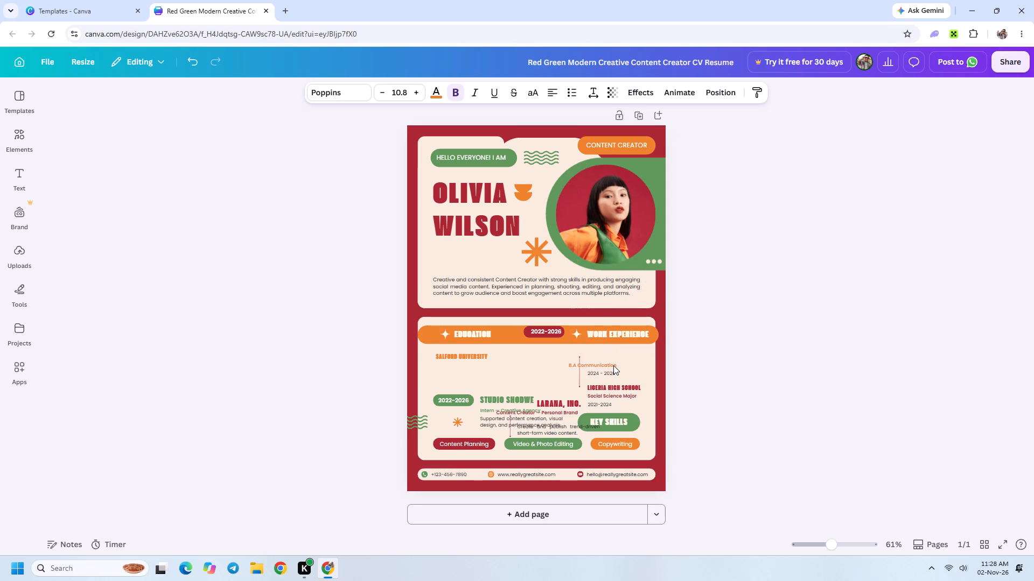
key(Left)
key(Left)
key(Left)
key(Left)
key(Left)
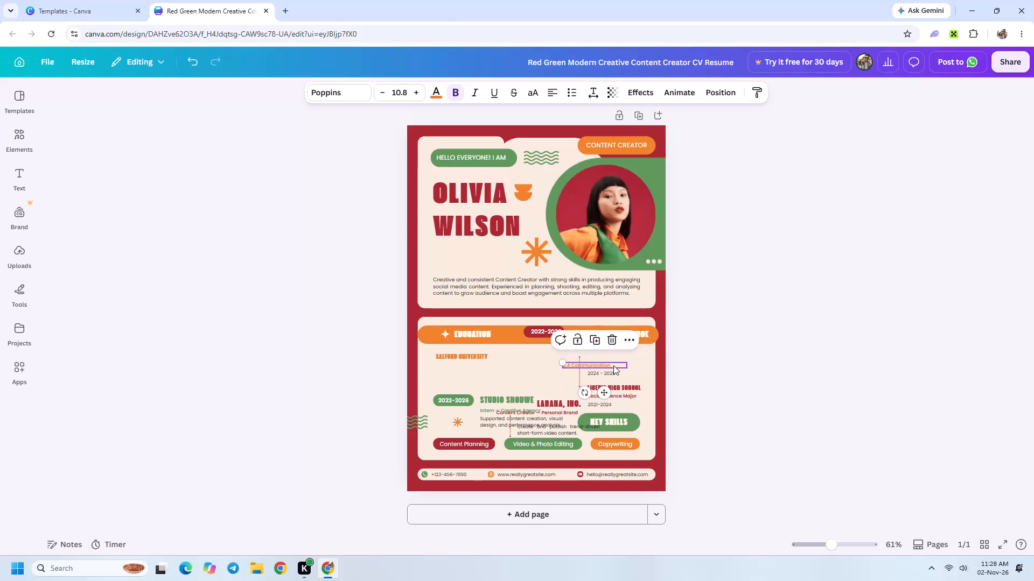
key(Left)
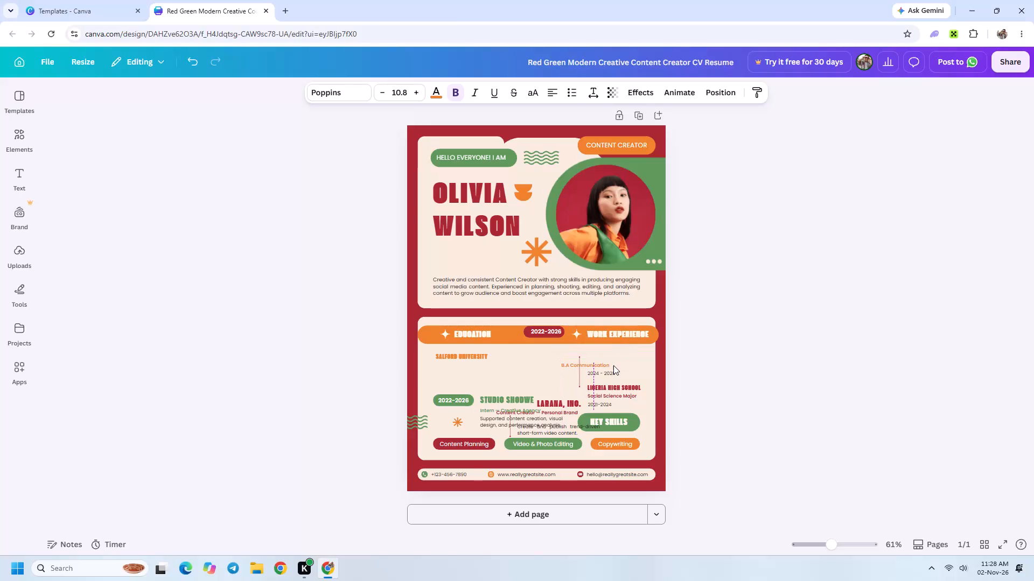
key(Left)
key(Left)
key(Left)
key(Left)
key(Left)
key(Left)
key(Left)
key(Left)
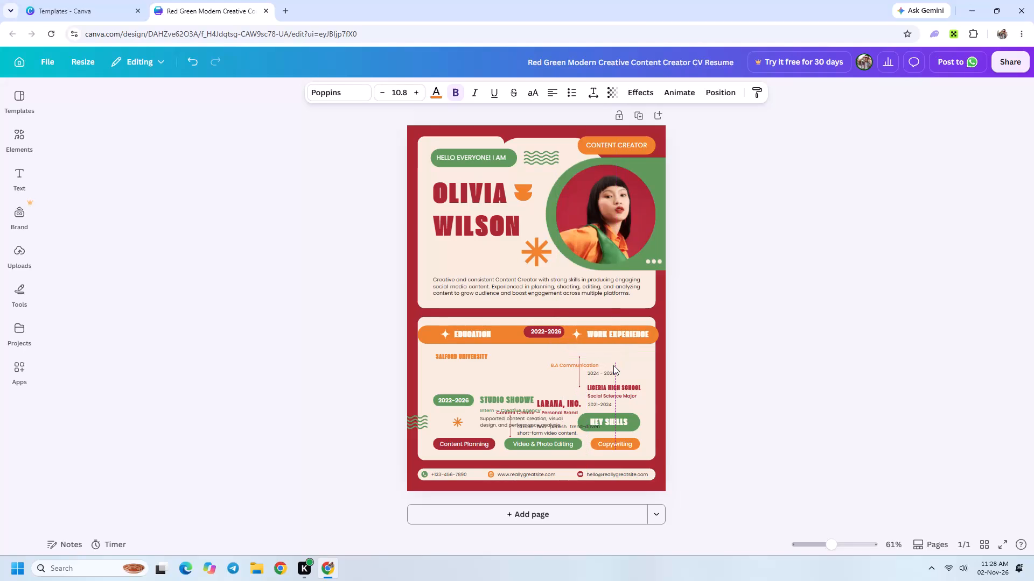
key(Left)
key(Left)
key(Left)
key(Left)
key(Left)
key(Left)
key(Left)
key(Left)
key(Left)
key(Left)
key(Left)
key(Left)
key(Left)
key(Left)
key(Left)
key(Left)
key(Left)
key(Left)
key(Left)
key(Left)
key(Left)
key(Left)
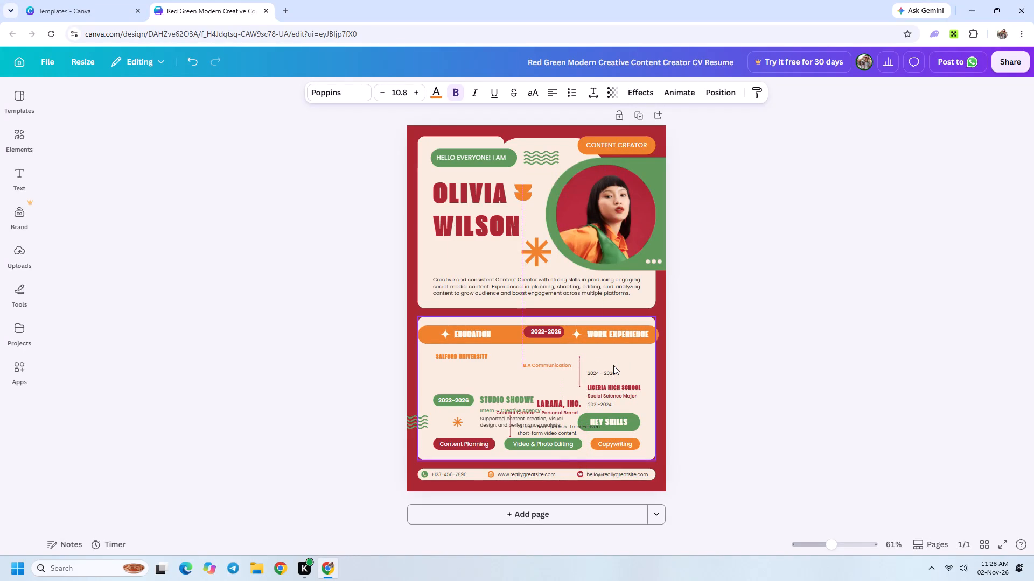
key(Left)
key(Left)
key(Left)
key(Left)
key(Left)
key(Left)
key(Left)
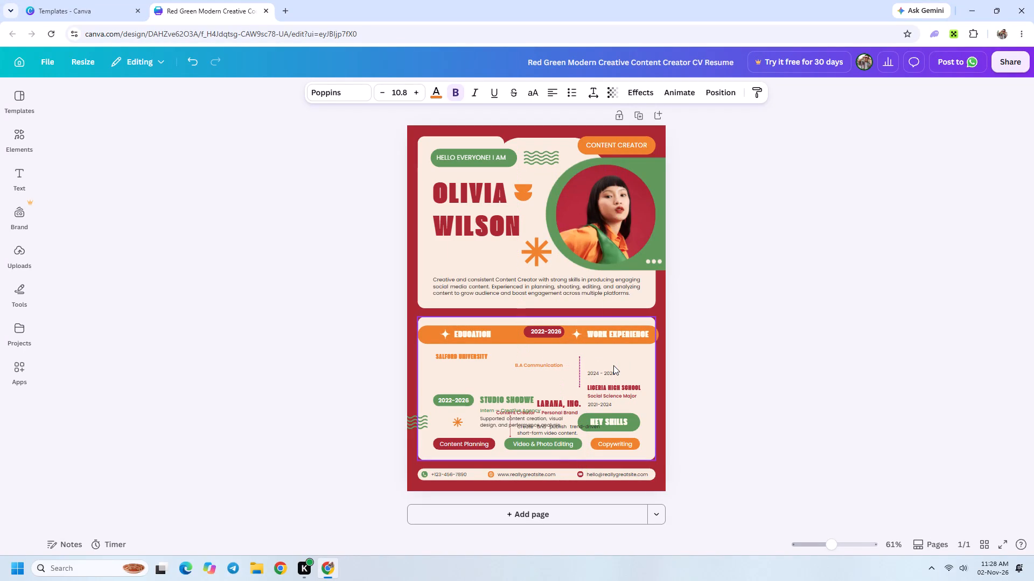
key(Left)
key(Left)
key(Left)
key(Left)
key(Left)
key(Left)
key(Left)
key(Left)
key(Left)
key(Left)
key(Left)
key(Left)
key(Left)
key(Left)
key(Left)
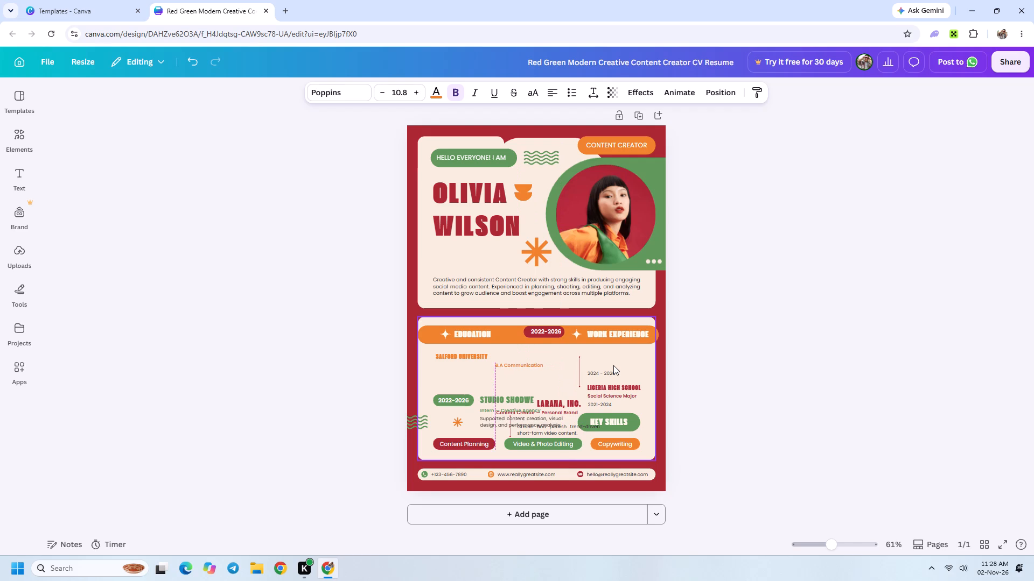
key(Left)
key(Left)
key(Left)
key(Left)
key(Left)
key(Left)
key(Left)
key(Left)
key(Left)
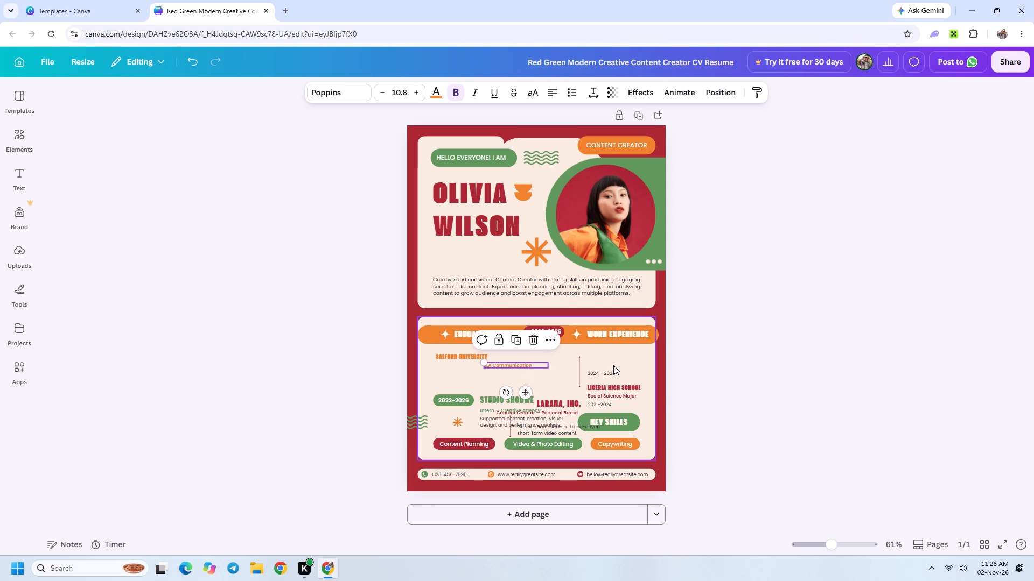
key(Left)
key(Left)
key(Left)
key(Left)
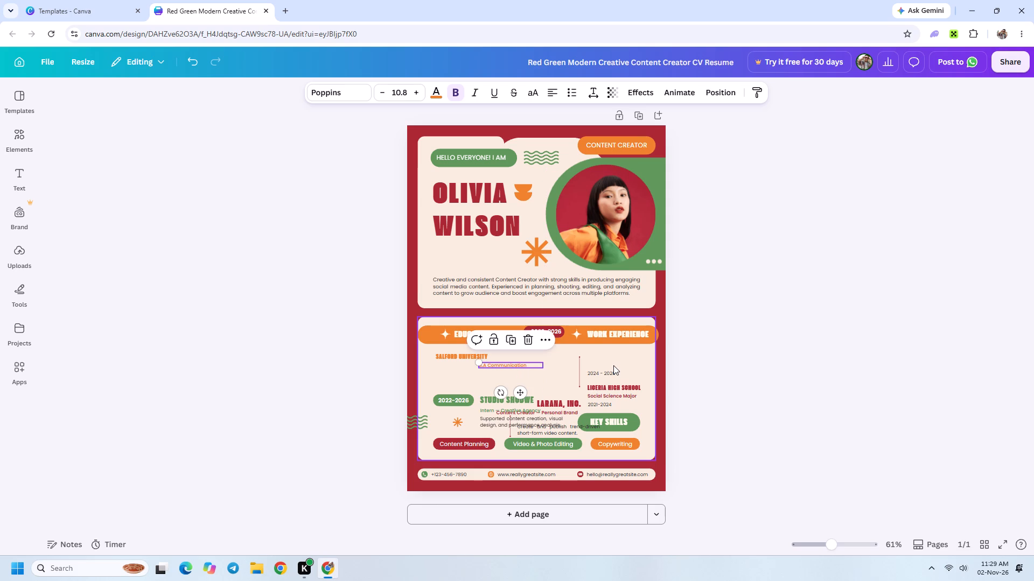
key(Left)
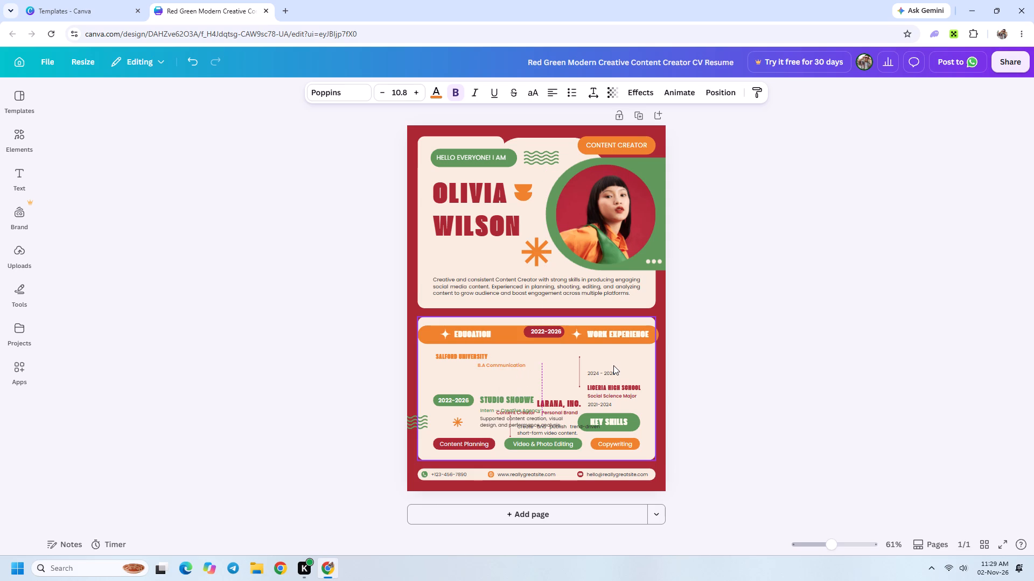
key(Left)
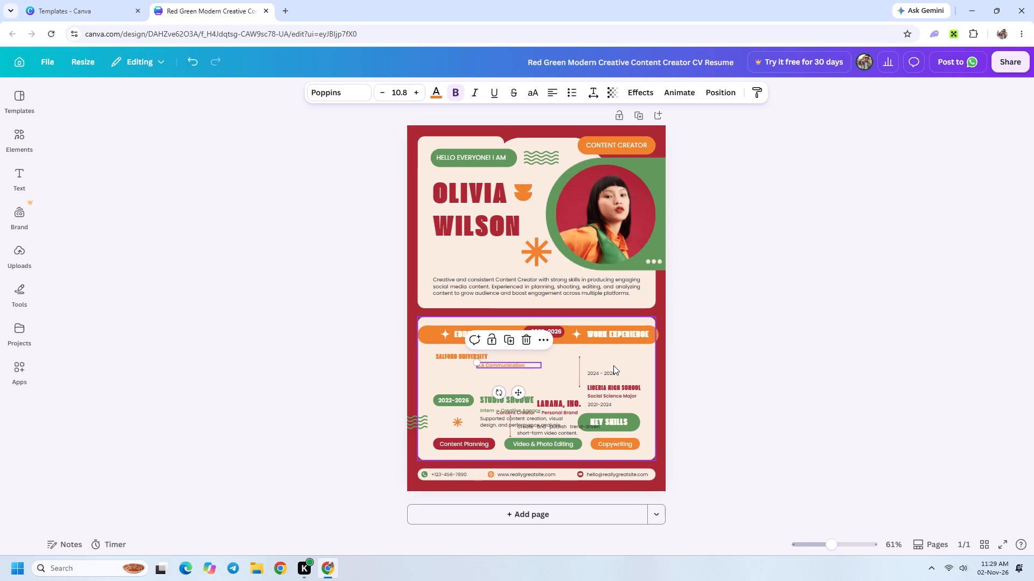
key(Left)
key(Left)
key(Left)
key(Left)
key(Left)
key(Left)
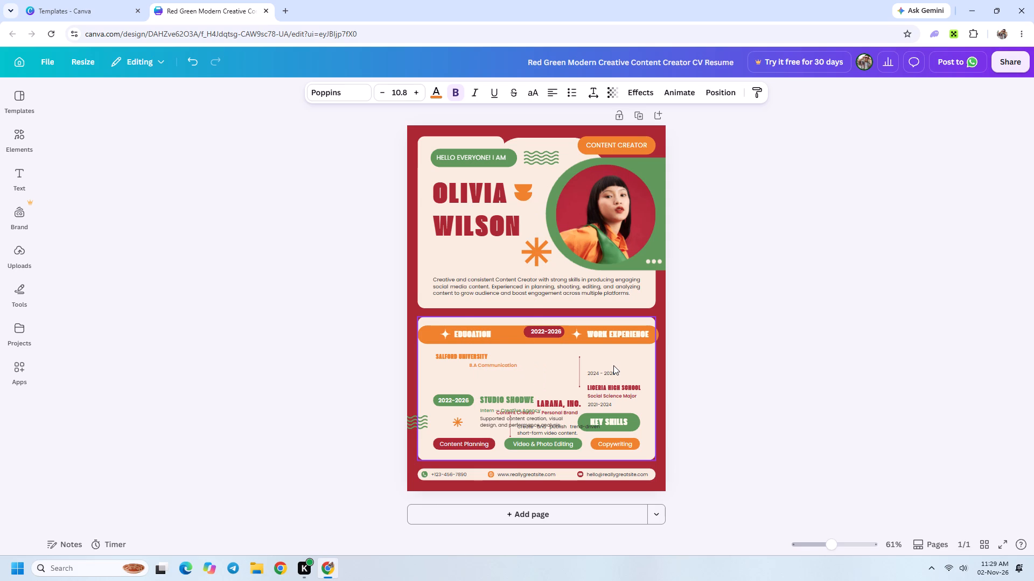
key(Left)
key(Left)
key(Left)
key(Left)
key(Left)
key(Left)
key(Left)
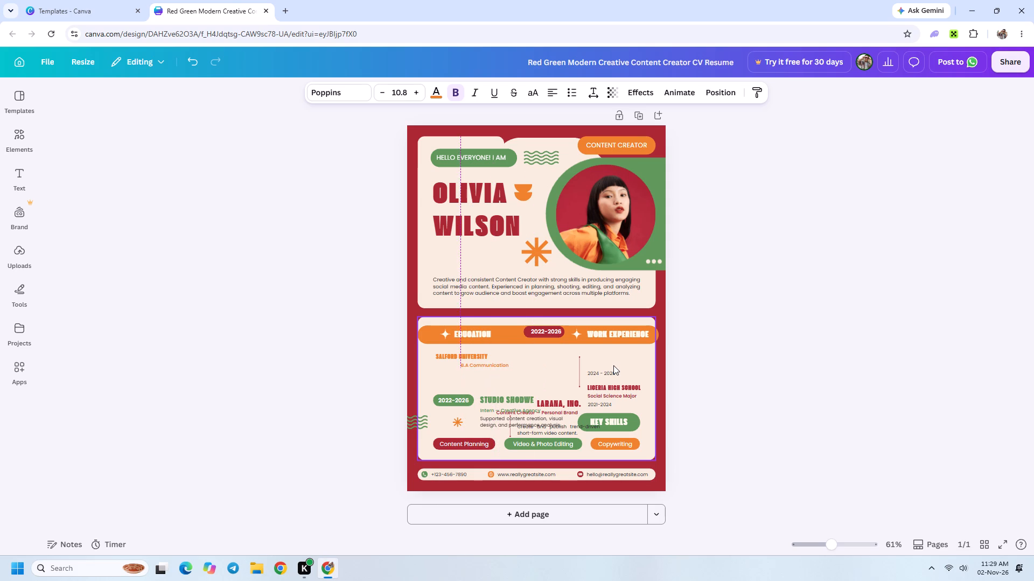
key(Left)
key(Left)
key(Left)
key(Left)
key(Left)
key(Left)
key(Left)
key(Left)
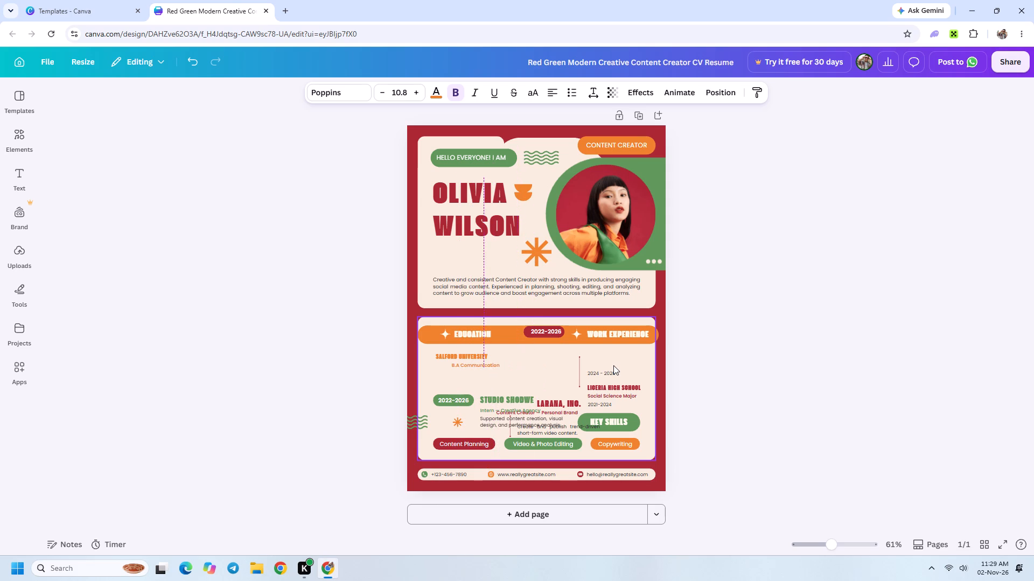
key(Left)
key(Left)
key(Left)
key(Left)
key(Left)
key(Left)
key(Left)
key(Left)
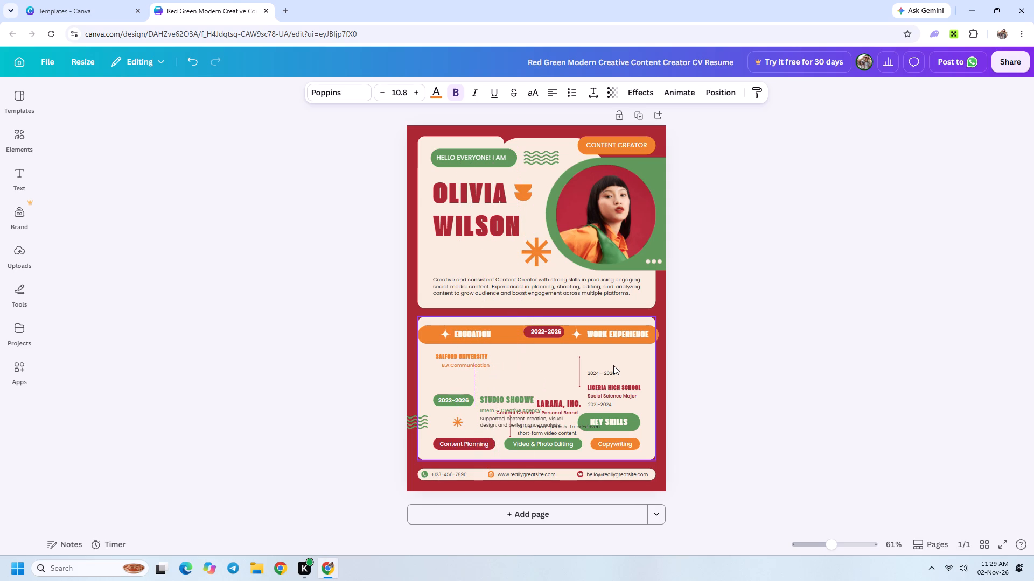
key(Left)
key(Left)
key(Left)
key(Left)
key(Left)
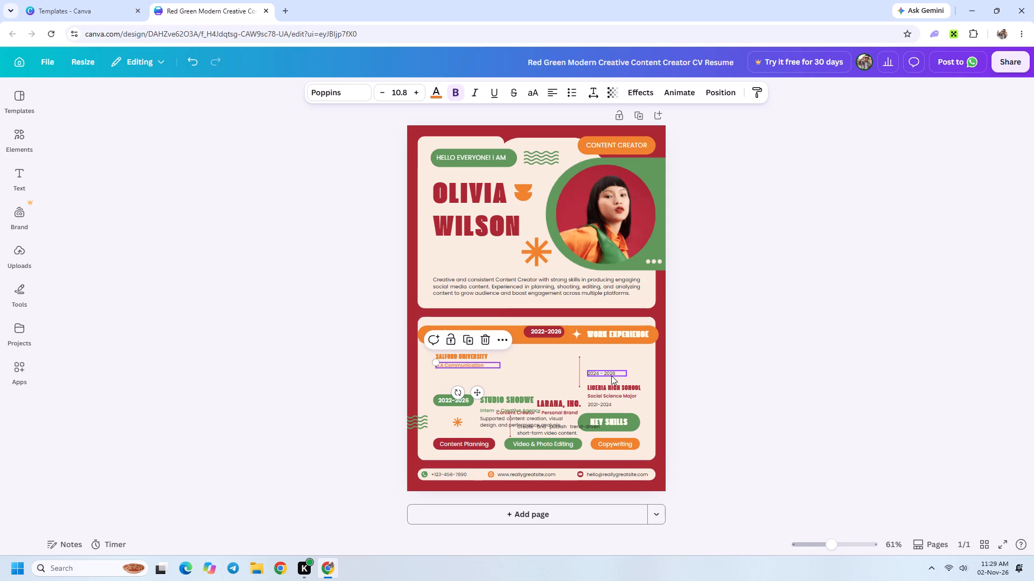
Move the 2024 - 2026 date straight left until it aligns under B.A Communication in the Education column.
click(611, 375)
key(Left)
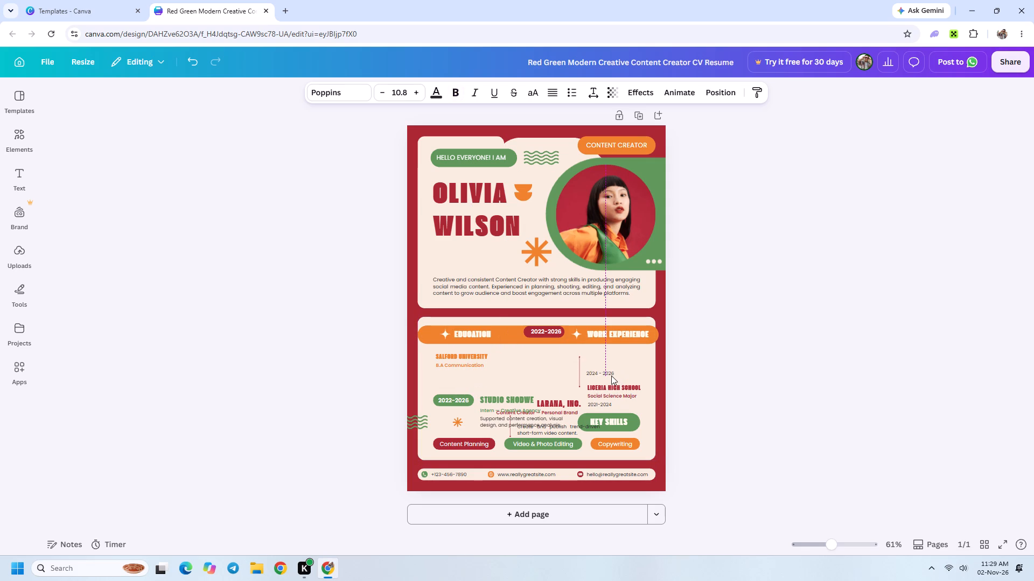
key(Left)
key(Left)
key(Left)
key(Left)
key(Left)
key(Left)
key(Left)
key(Left)
key(Left)
key(Left)
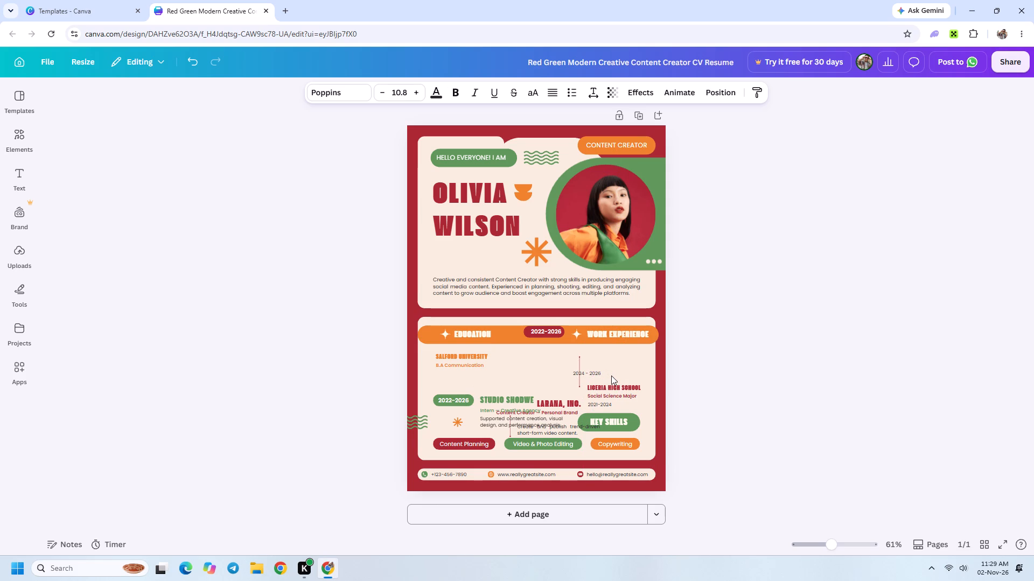
key(Left)
key(Left)
key(Left)
key(Left)
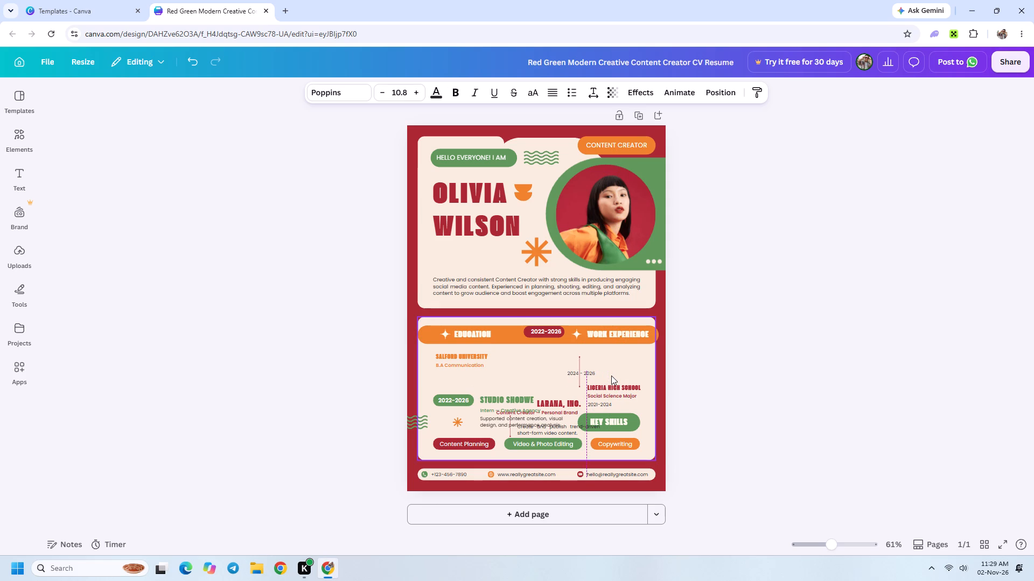
key(Left)
key(Left)
key(Left)
key(Left)
key(Left)
key(Left)
key(Left)
key(Left)
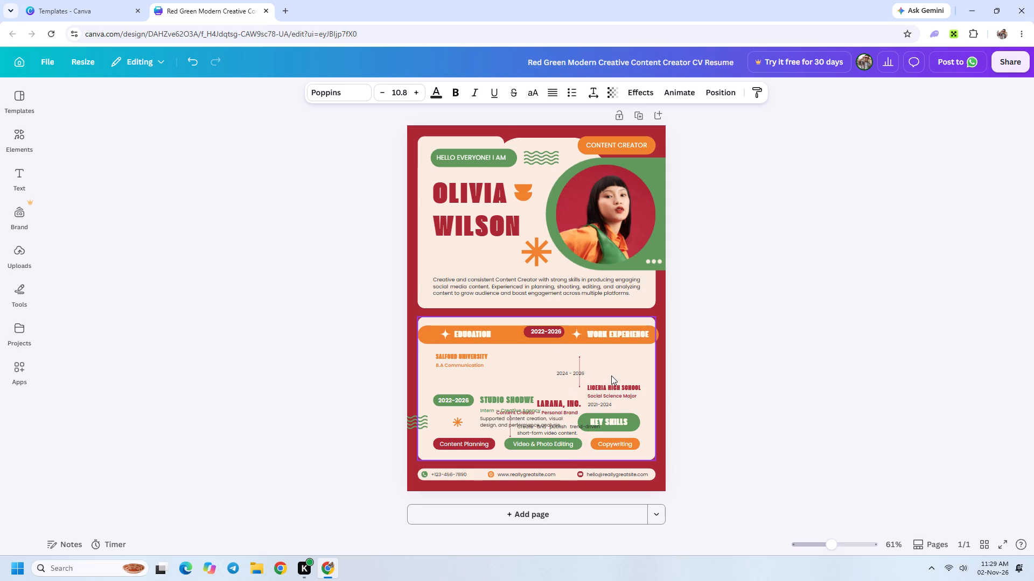
key(Left)
key(Left)
key(Left)
key(Left)
key(Left)
key(Left)
key(Left)
key(Left)
key(Left)
key(Left)
key(Left)
key(Left)
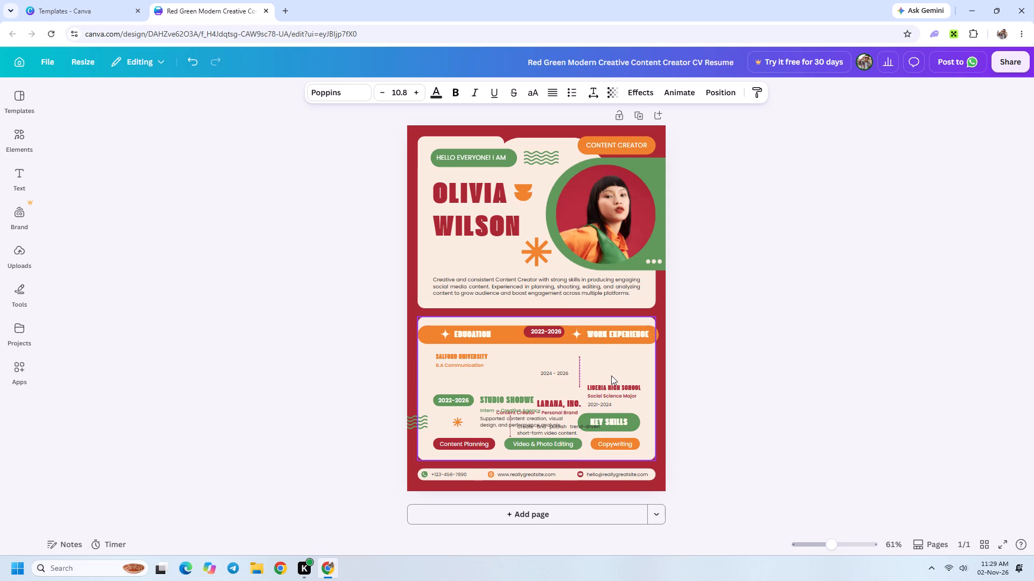
key(Left)
key(Left)
key(Left)
key(Left)
key(Left)
key(Left)
key(Left)
key(Left)
key(Left)
key(Left)
key(Left)
key(Left)
key(Left)
key(Left)
key(Left)
key(Left)
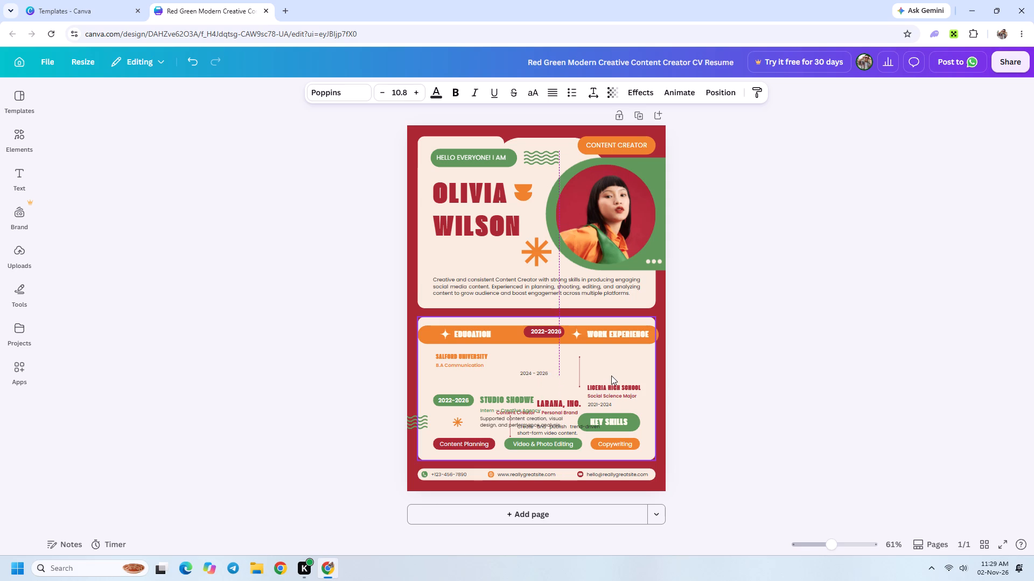
key(Left)
key(Left)
key(Left)
key(Left)
key(Left)
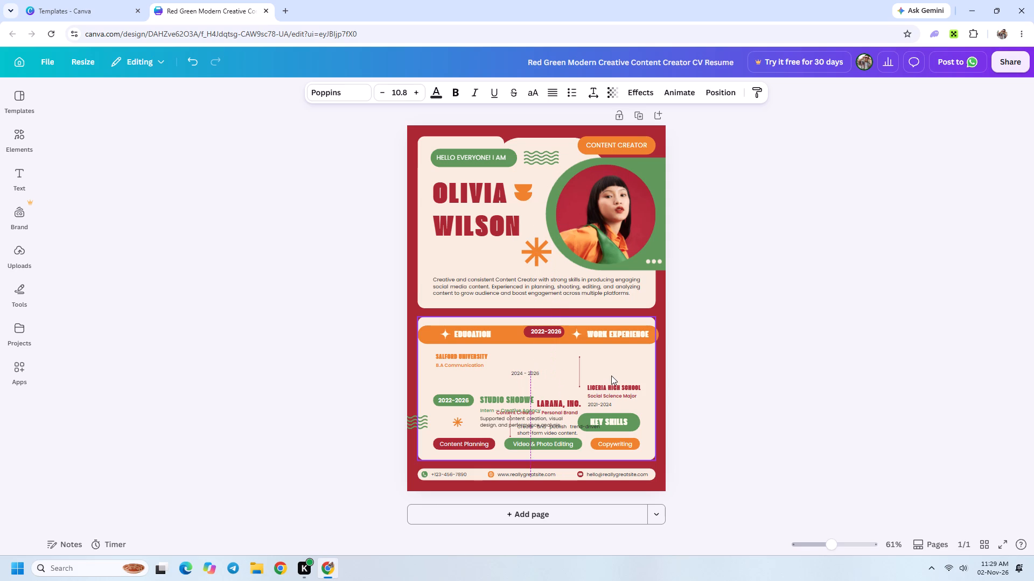
key(Left)
key(Left)
key(Left)
key(Left)
key(Left)
key(Left)
key(Left)
key(Left)
key(Left)
key(Left)
key(Left)
key(Left)
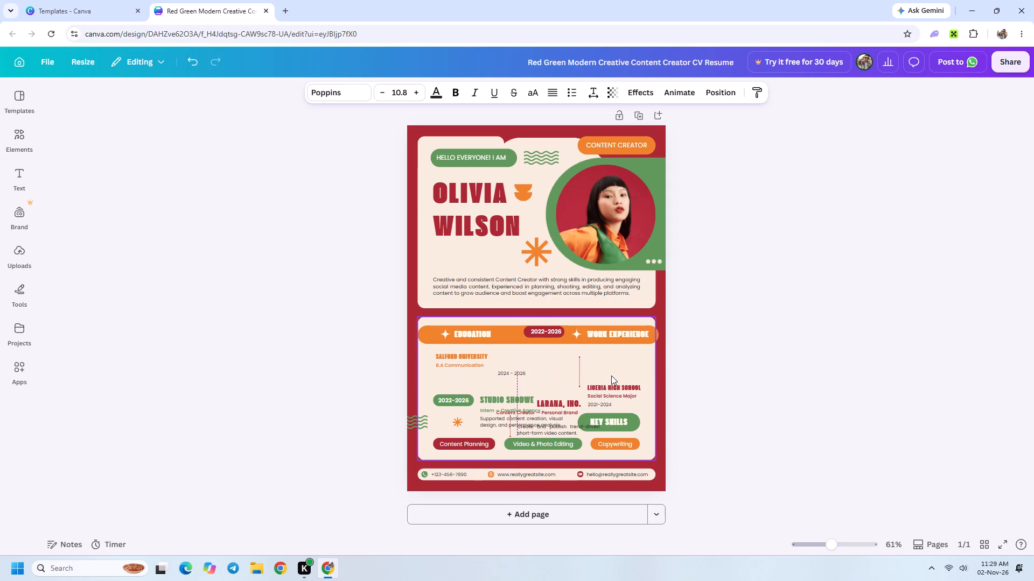
key(Left)
key(Left)
key(Left)
key(Left)
key(Left)
key(Left)
key(Left)
key(Left)
key(Left)
key(Left)
key(Left)
key(Left)
key(Left)
key(Left)
key(Left)
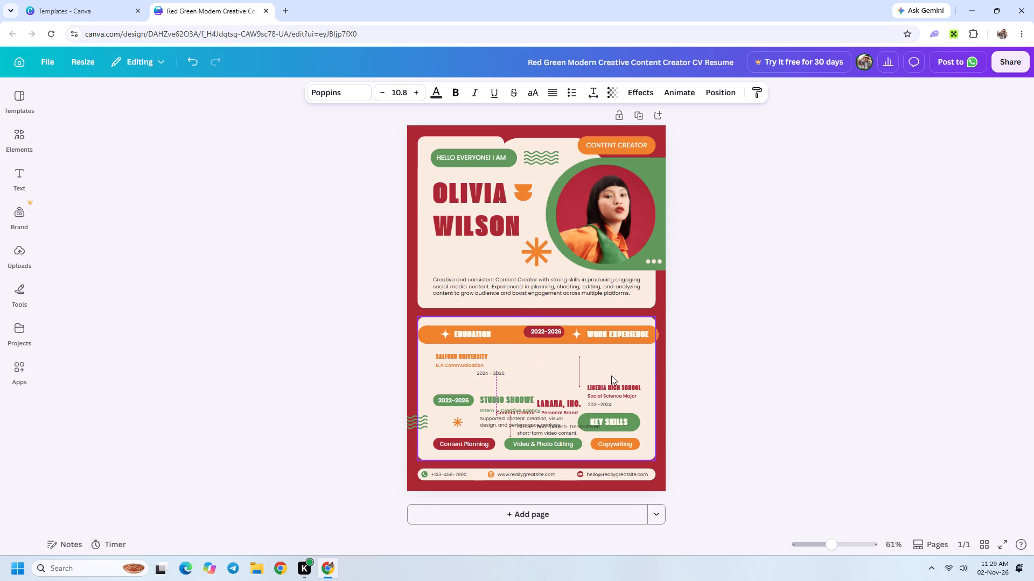
key(Left)
key(Left)
key(Left)
key(Left)
key(Left)
key(Left)
key(Left)
key(Left)
key(Left)
key(Left)
key(Left)
key(Left)
key(Left)
key(Left)
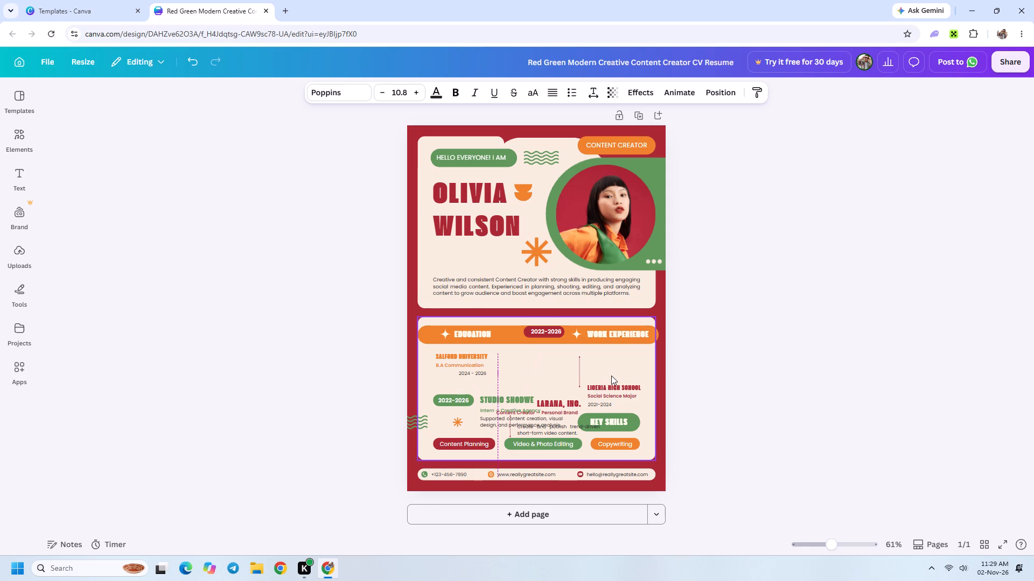
key(Left)
key(Left)
key(Left)
key(Left)
key(Left)
key(Left)
key(Left)
key(Left)
key(Left)
key(Left)
key(Left)
key(Left)
key(Left)
key(Left)
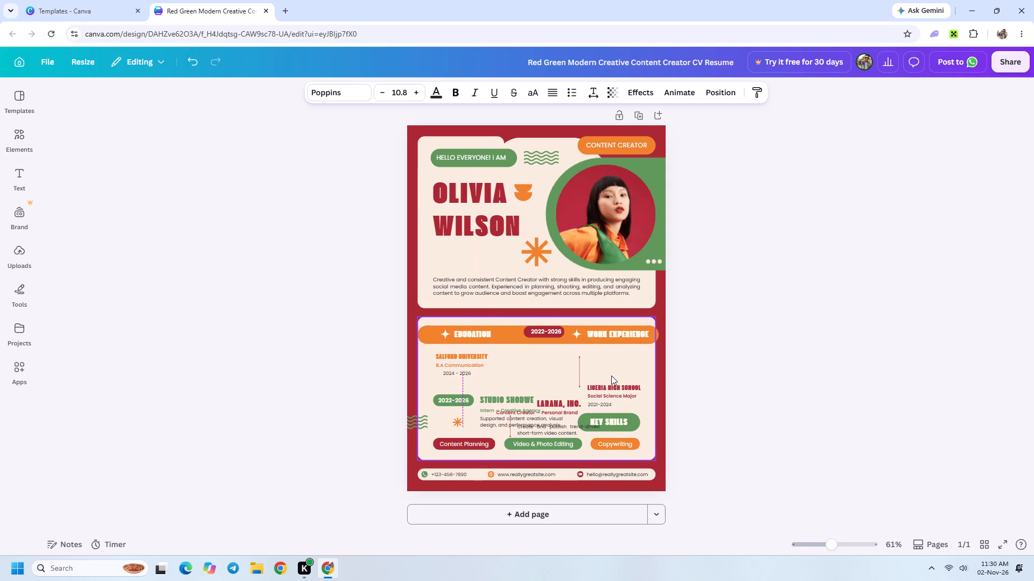
key(Left)
key(Left)
key(Left)
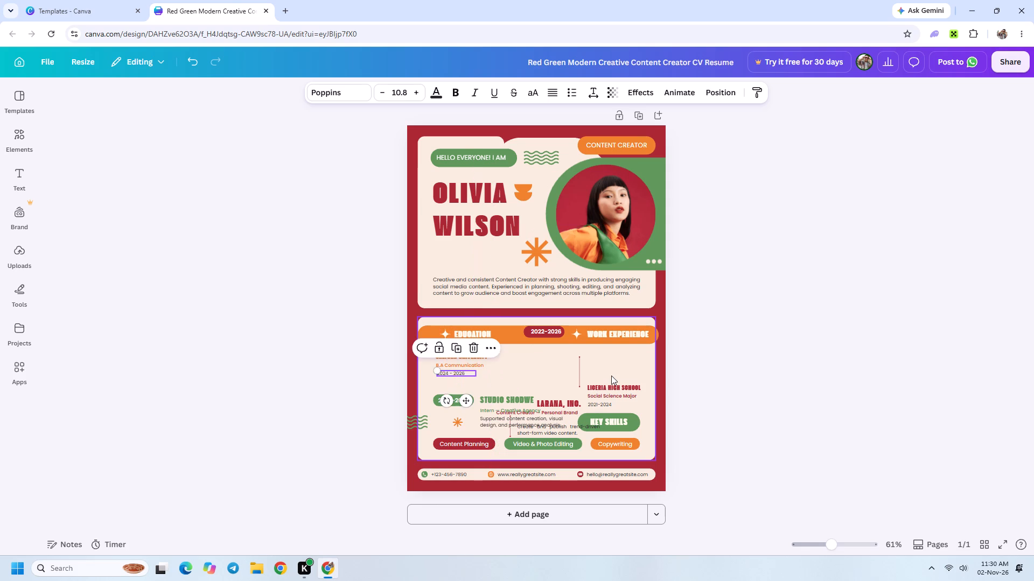
key(Left)
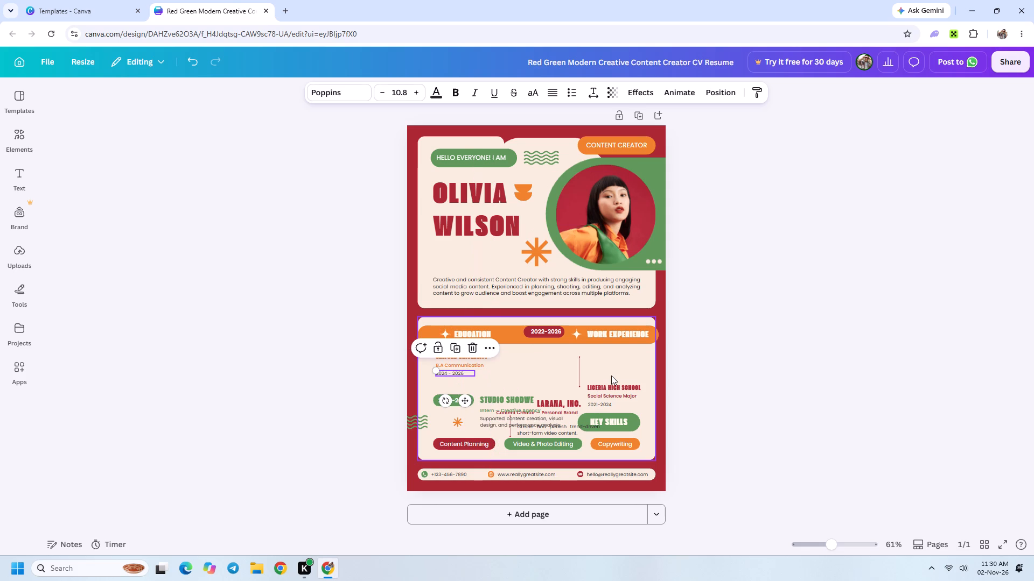
Move LICERIA HIGH SCHOOL straight left until it aligns under the SALFORD UNIVERSITY entry in the Education column.
click(609, 386)
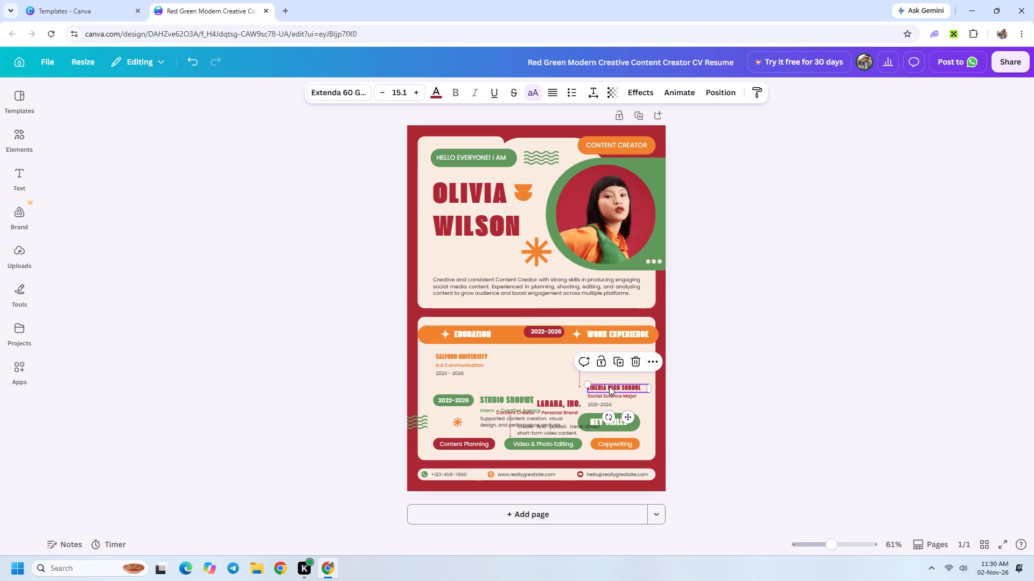
key(Left)
key(Left)
key(Left)
key(Left)
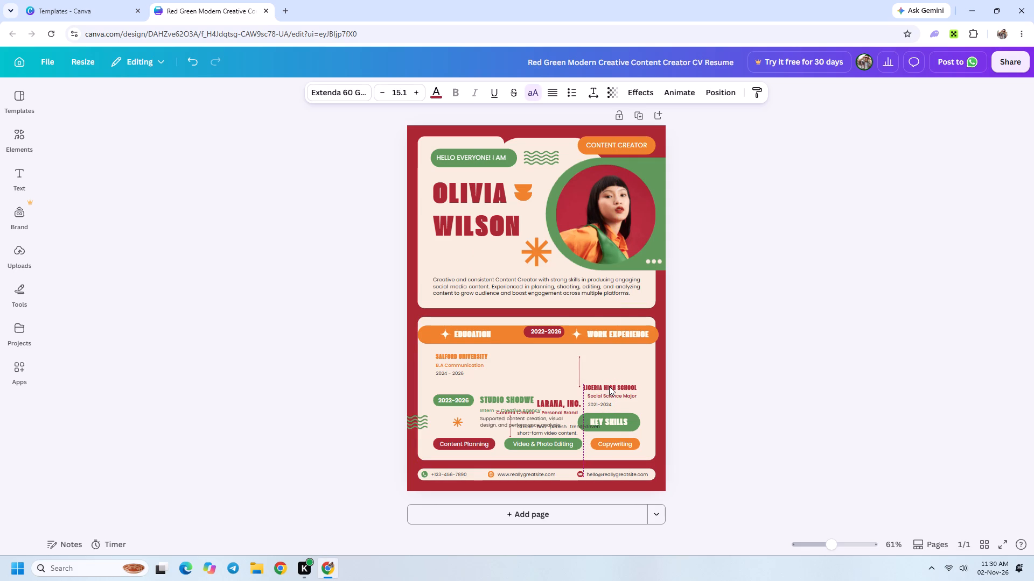
key(Left)
key(Left)
key(Left)
key(Left)
key(Left)
key(Left)
key(Left)
key(Left)
key(Left)
key(Left)
key(Left)
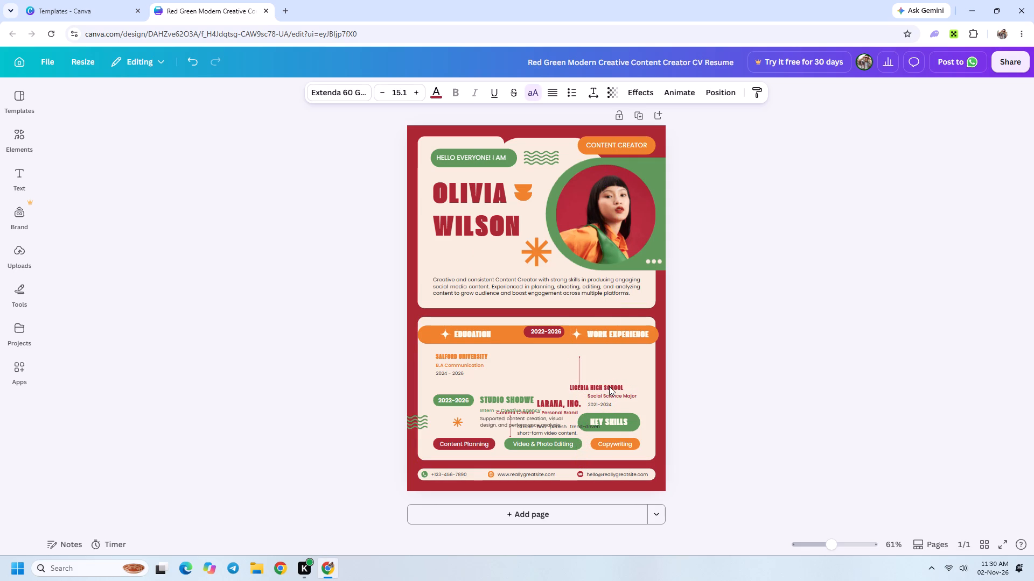
key(Left)
key(Left)
key(Left)
key(Left)
key(Left)
key(Left)
key(Left)
key(Left)
key(Left)
key(Left)
key(Left)
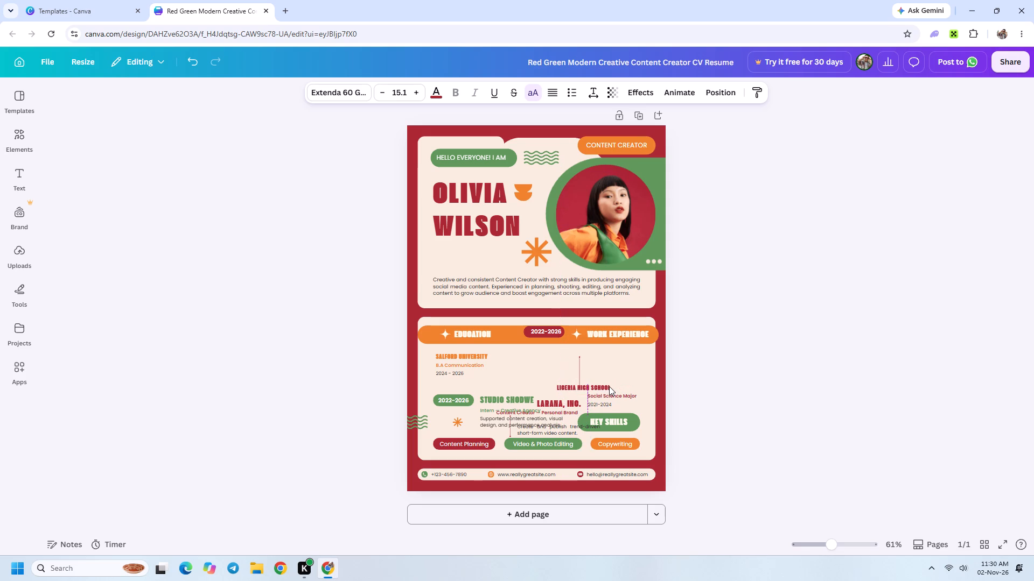
key(Left)
key(Left)
key(Left)
key(Left)
key(Left)
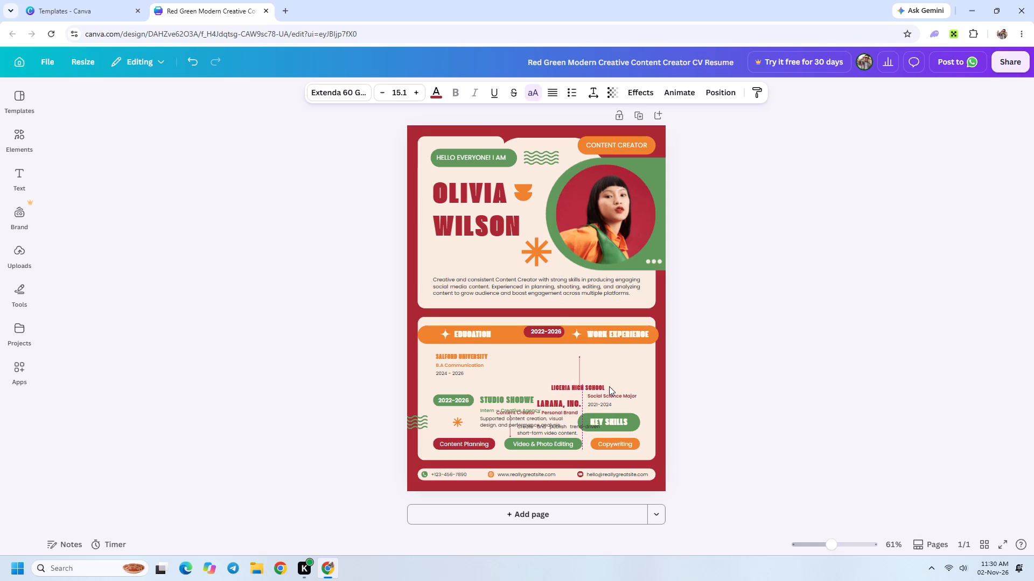
key(Left)
key(Left)
key(Left)
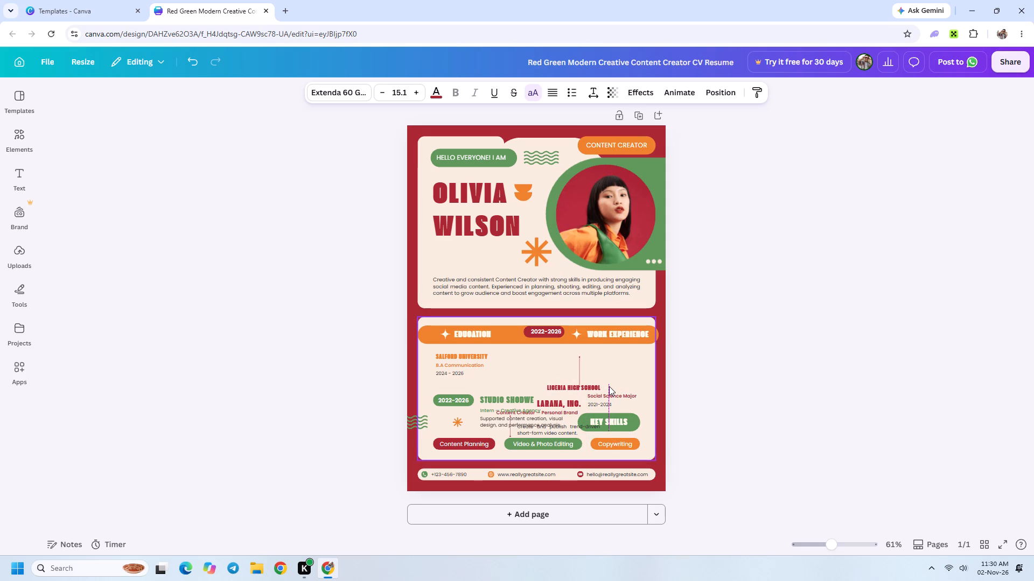
key(Left)
key(Left)
key(Left)
key(Left)
key(Left)
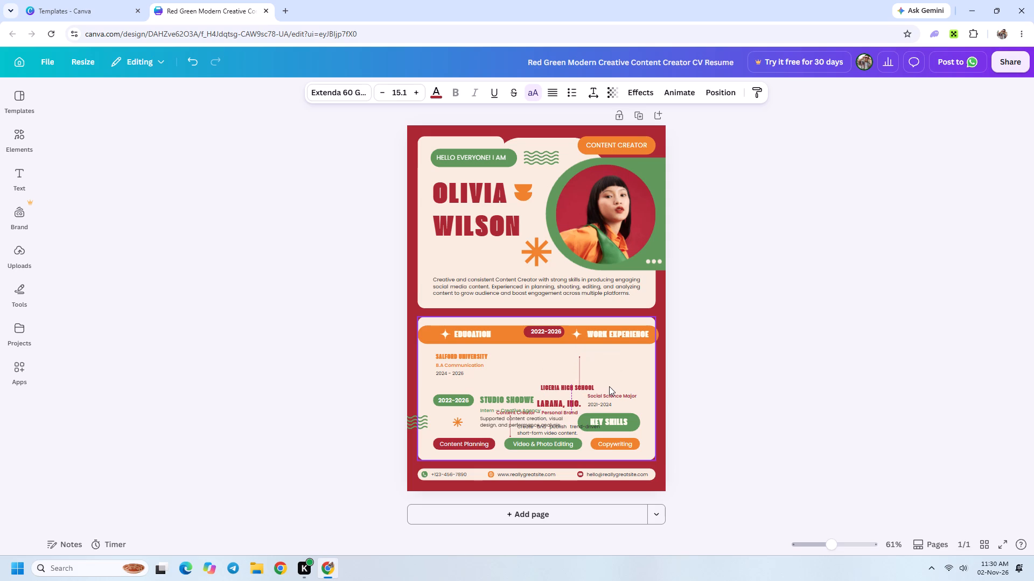
key(Left)
key(Left)
key(Left)
key(Left)
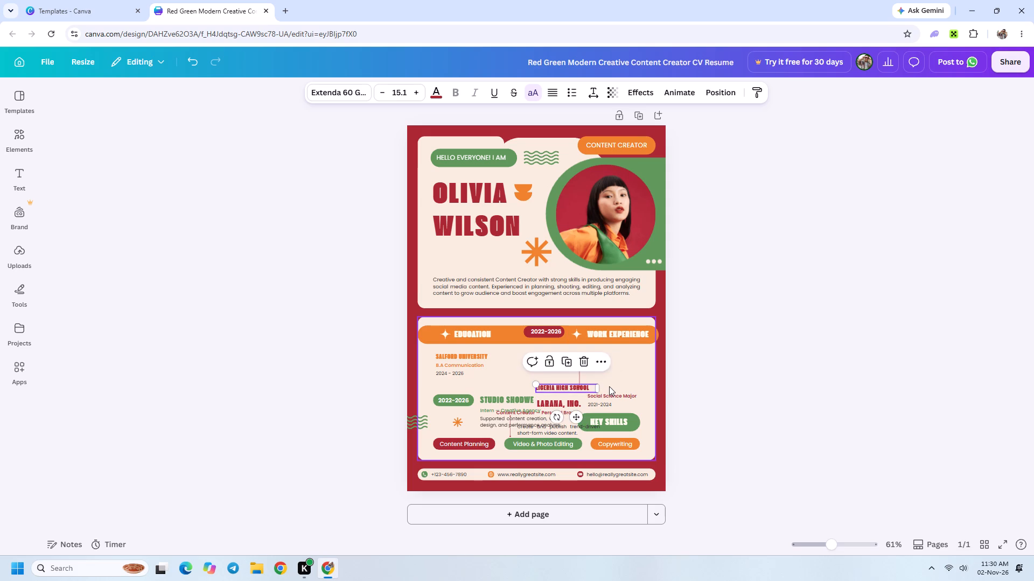
key(Left)
key(Left)
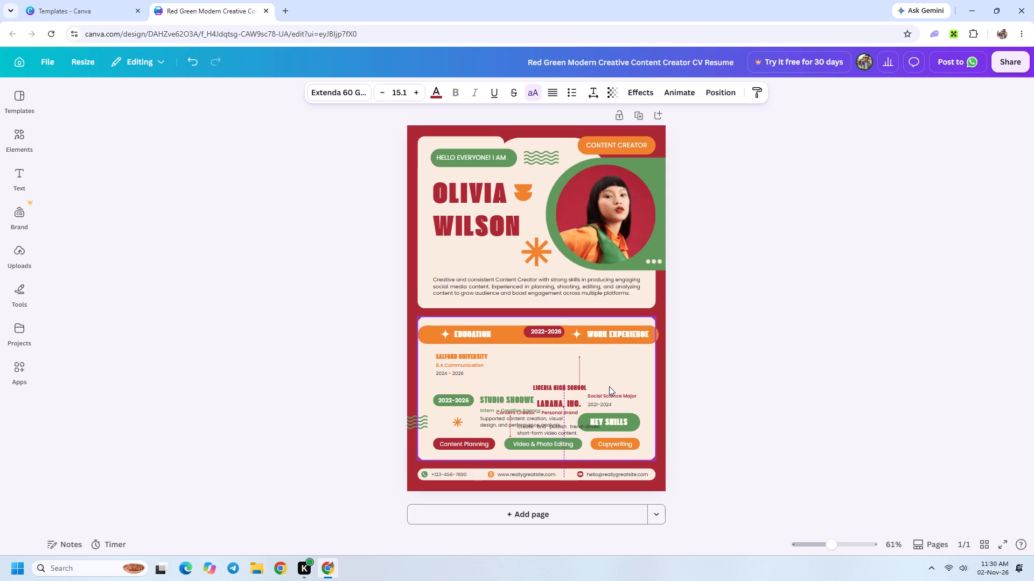
key(Left)
key(Left)
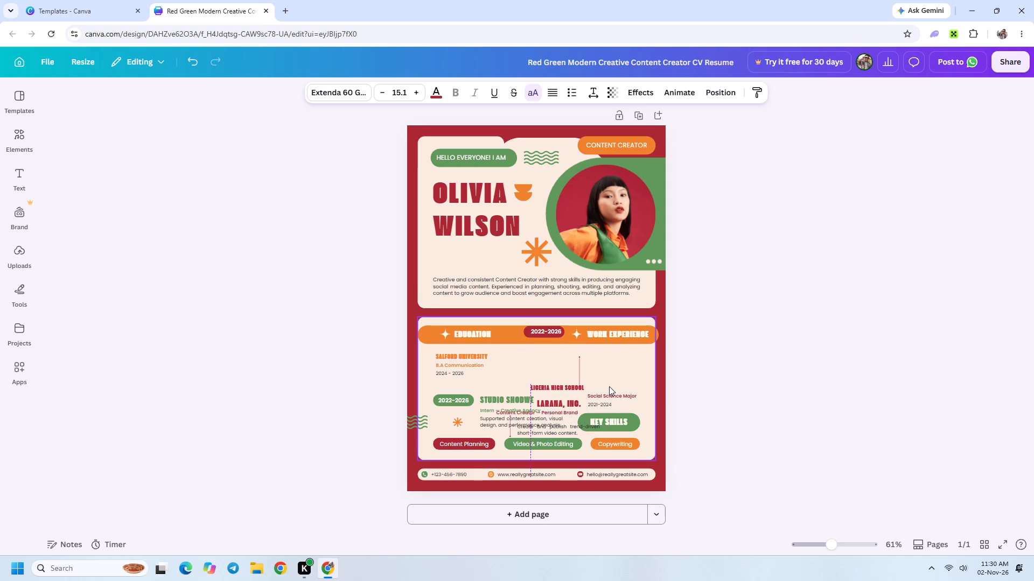
key(Left)
key(Left)
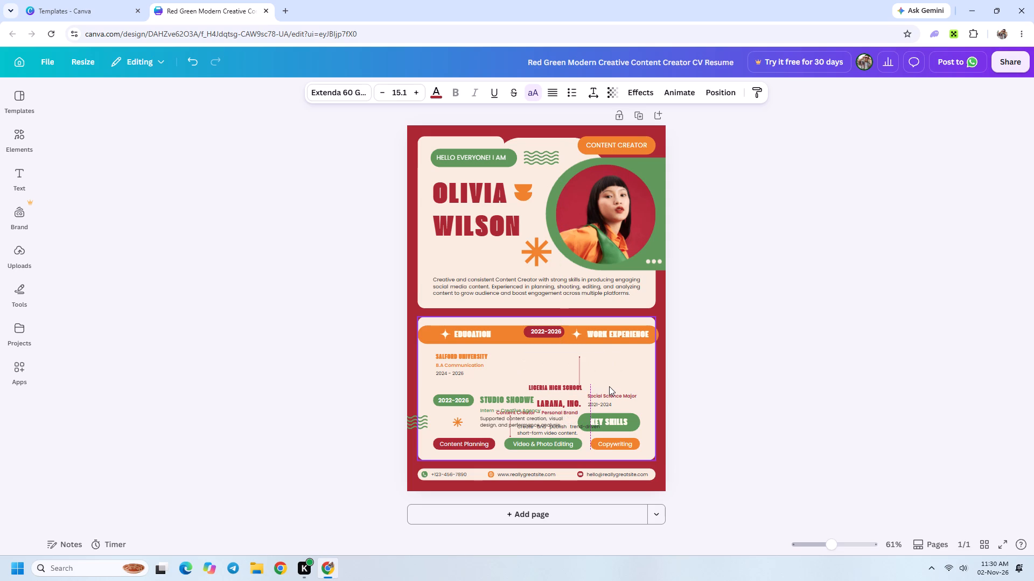
key(Left)
key(Left)
key(Left)
key(Left)
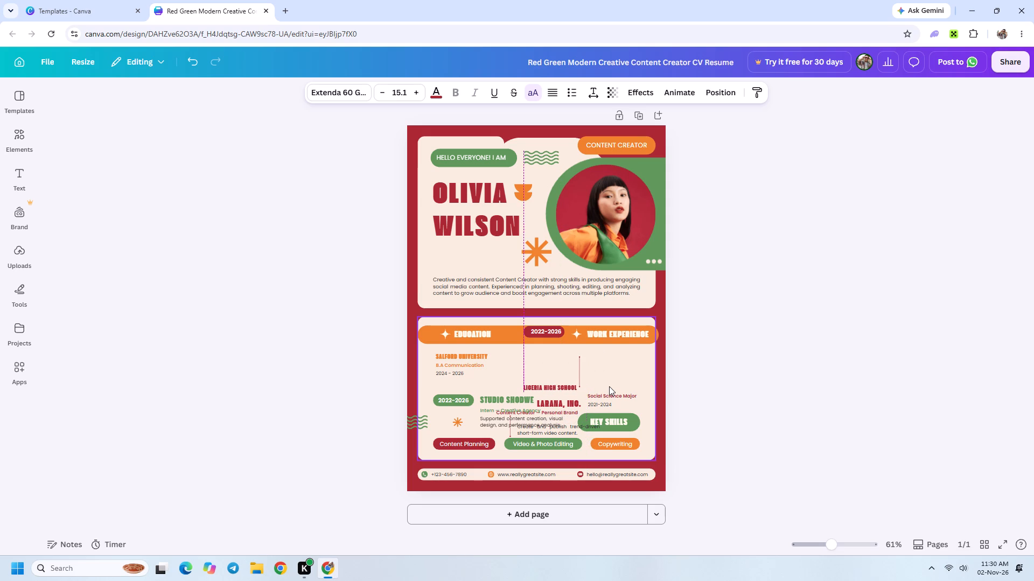
key(Left)
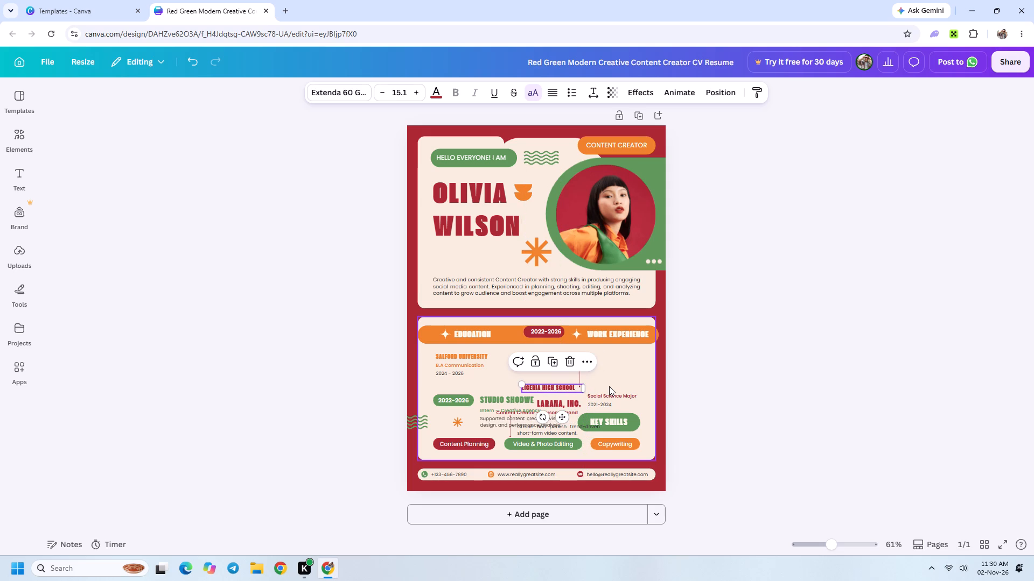
key(Left)
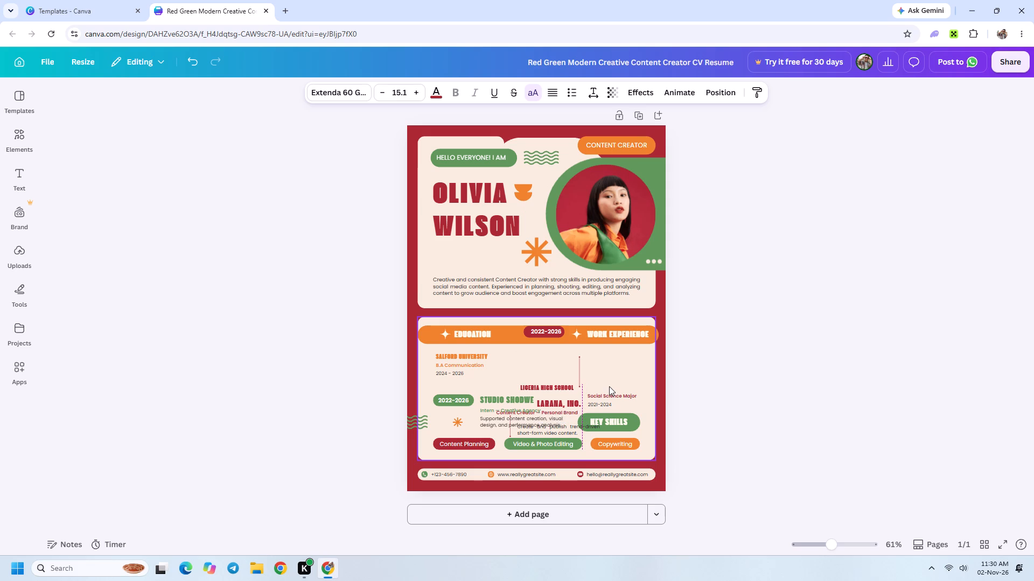
key(Left)
key(Left)
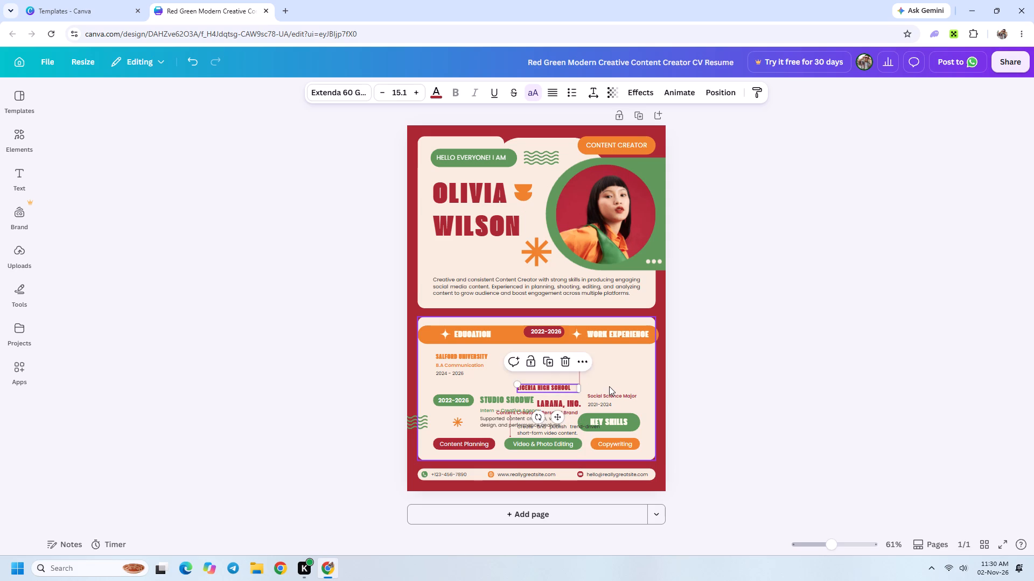
key(Left)
key(Left)
key(Left)
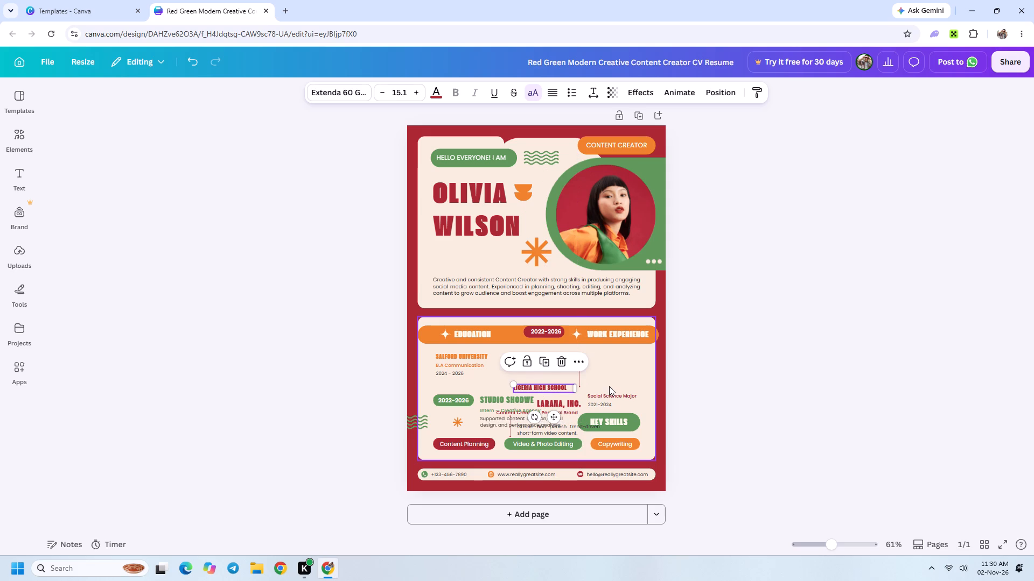
key(Left)
key(Left)
key(Left)
key(Left)
key(Left)
key(Left)
key(Left)
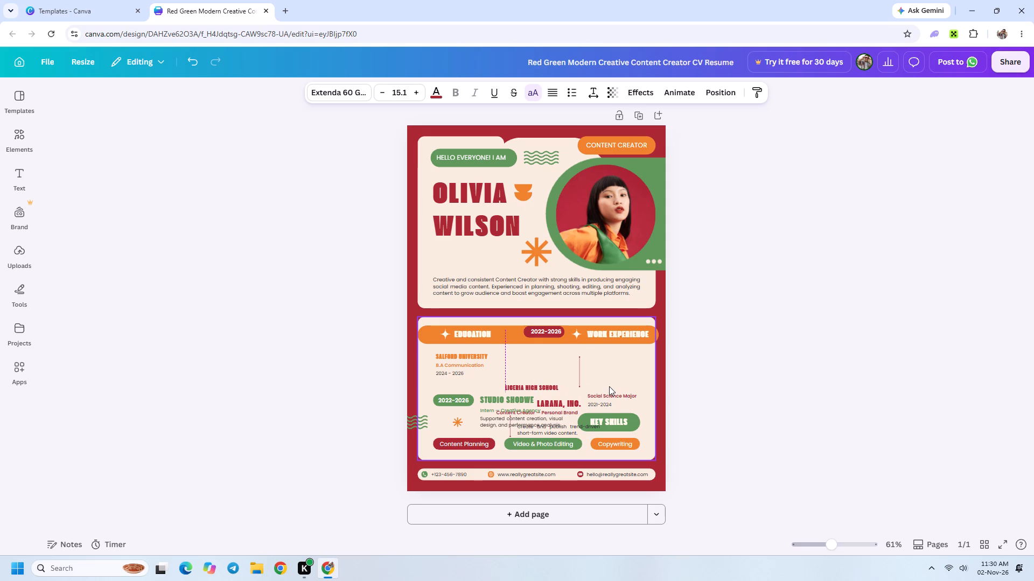
key(Left)
key(Left)
key(Left)
key(Left)
key(Left)
key(Left)
key(Left)
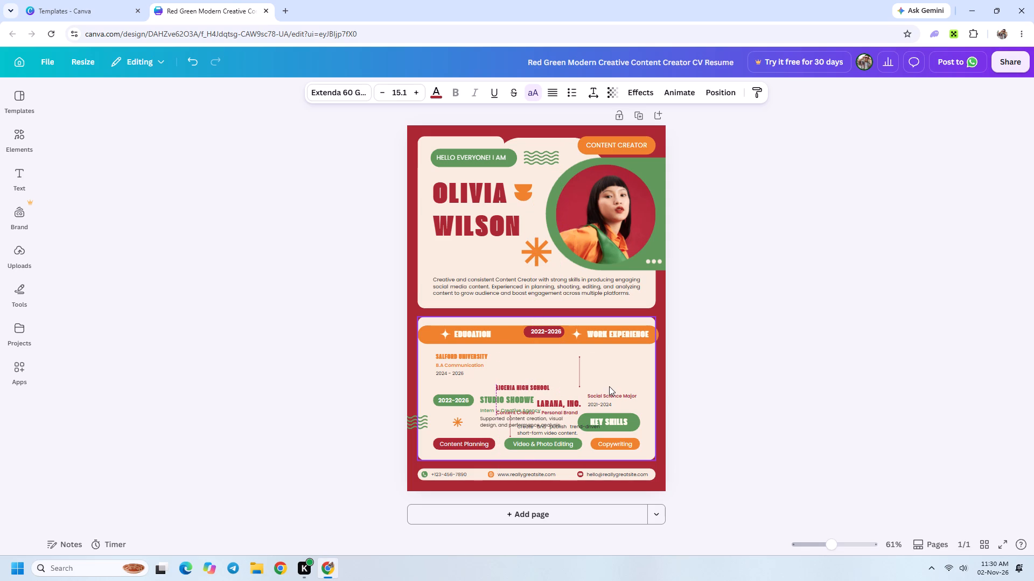
key(Left)
key(Left)
key(Left)
key(Left)
key(Left)
key(Left)
key(Left)
key(Left)
key(Left)
key(Left)
key(Left)
key(Left)
key(Left)
key(Left)
key(Left)
key(Left)
key(Left)
key(Left)
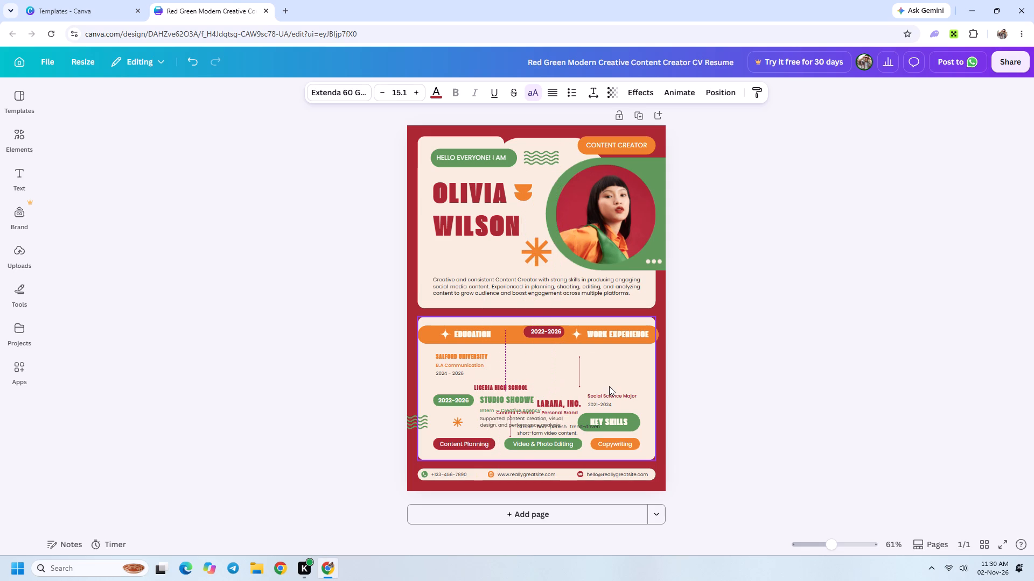
key(Left)
key(Left)
key(Left)
key(Left)
key(Left)
key(Left)
key(Left)
key(Left)
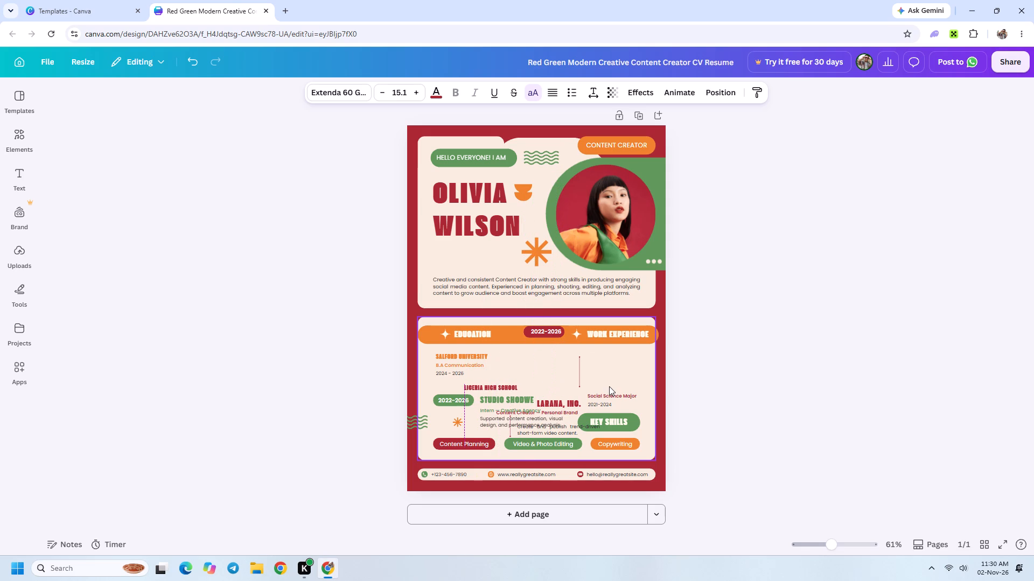
key(Left)
key(Left)
key(Left)
key(Left)
key(Left)
key(Left)
key(Left)
key(Left)
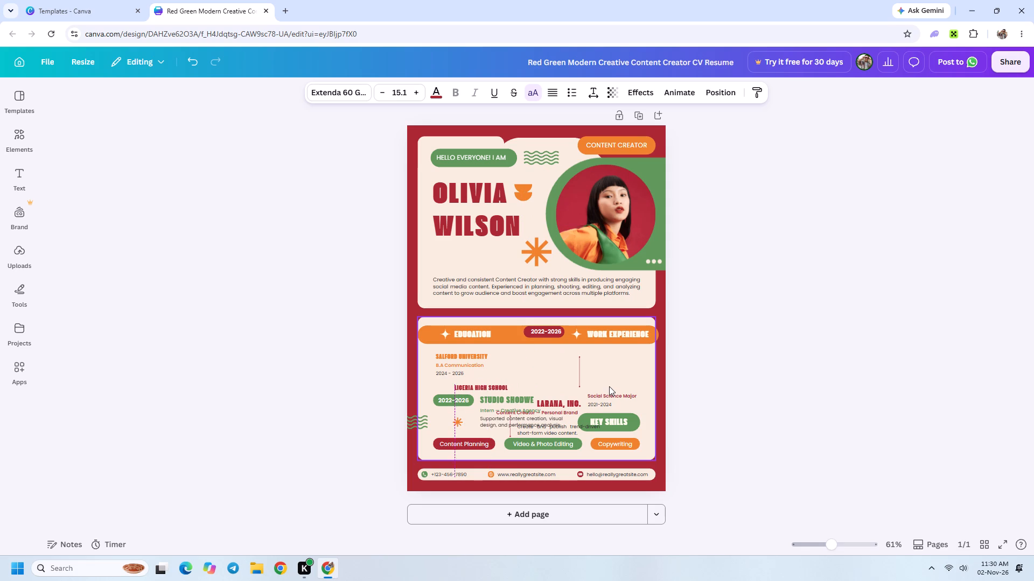
key(Left)
key(Left)
key(Left)
key(Left)
key(Left)
key(Left)
key(Left)
key(Left)
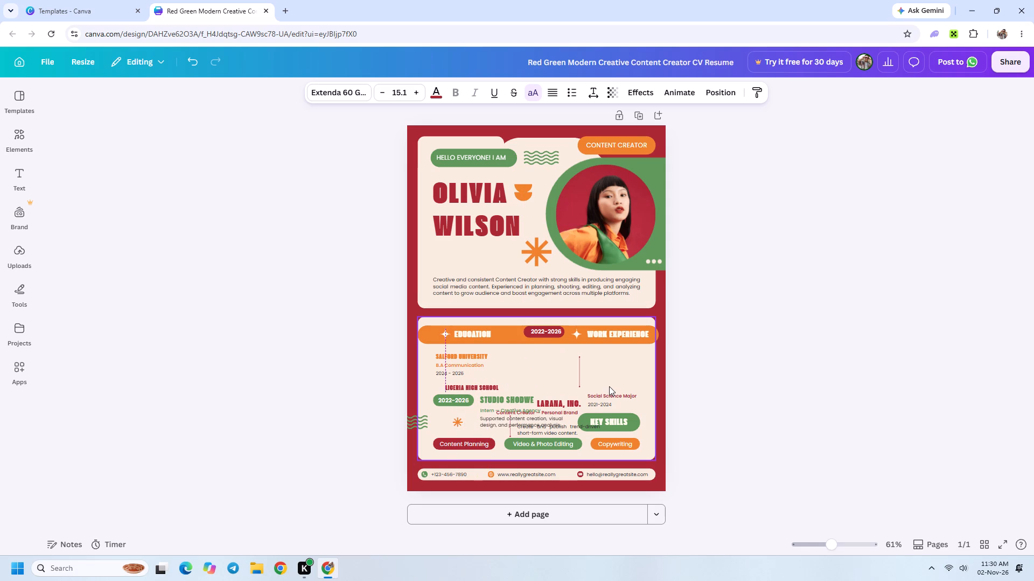
key(Left)
key(Left)
key(Left)
key(Left)
key(Left)
key(Left)
key(Left)
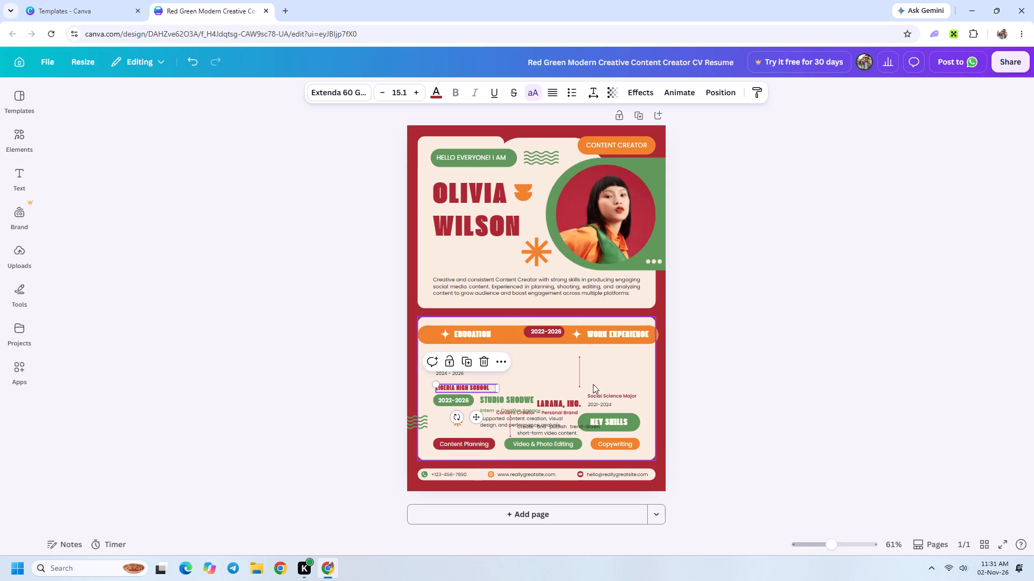
Move the thin red vertical divider straight left until it stands just right of the SALFORD UNIVERSITY entry in the Education column.
click(585, 378)
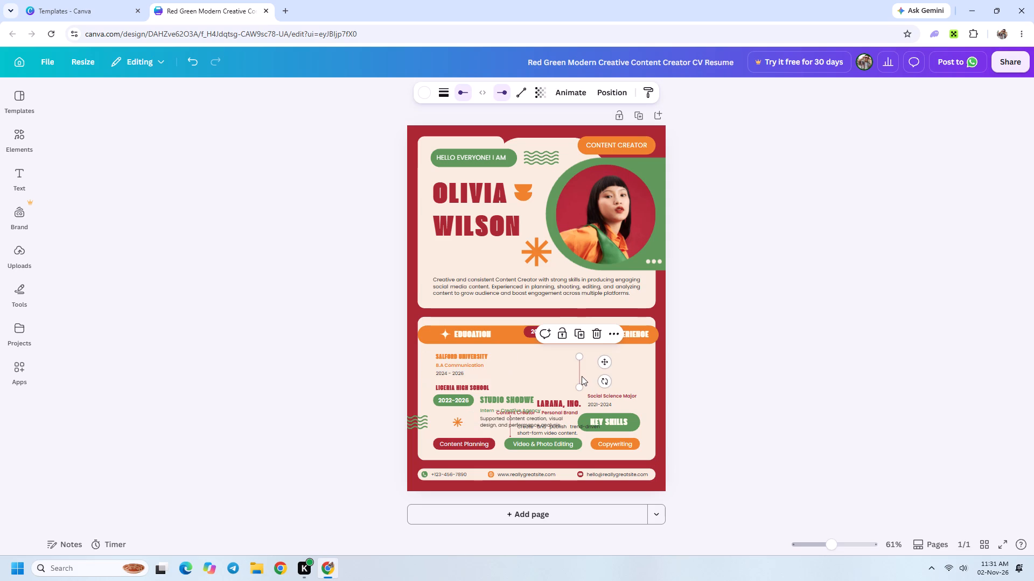
key(Left)
key(Left)
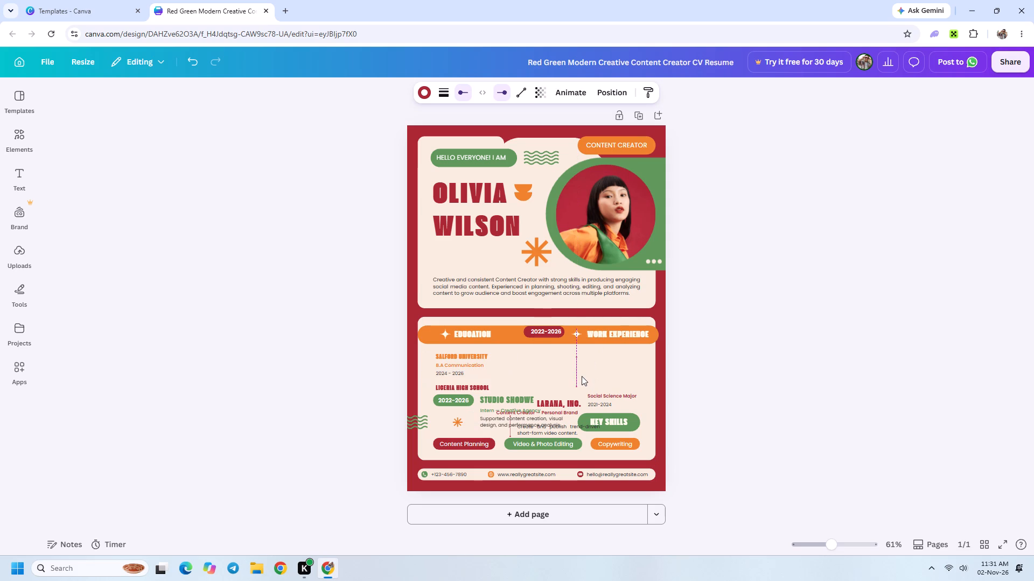
key(Left)
key(Left)
key(Left)
key(Left)
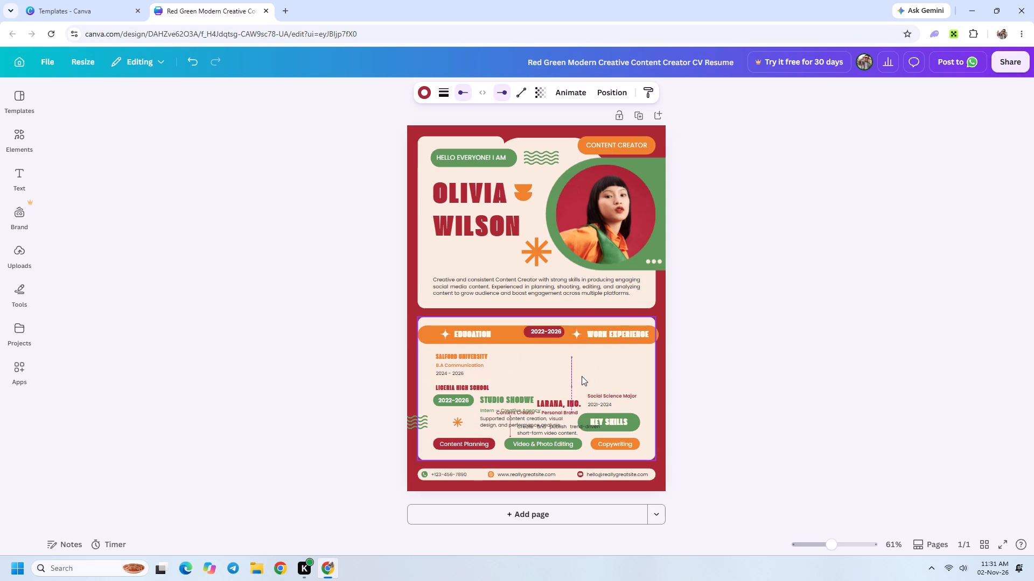
key(Left)
key(Left)
key(Left)
key(Left)
key(Left)
key(Left)
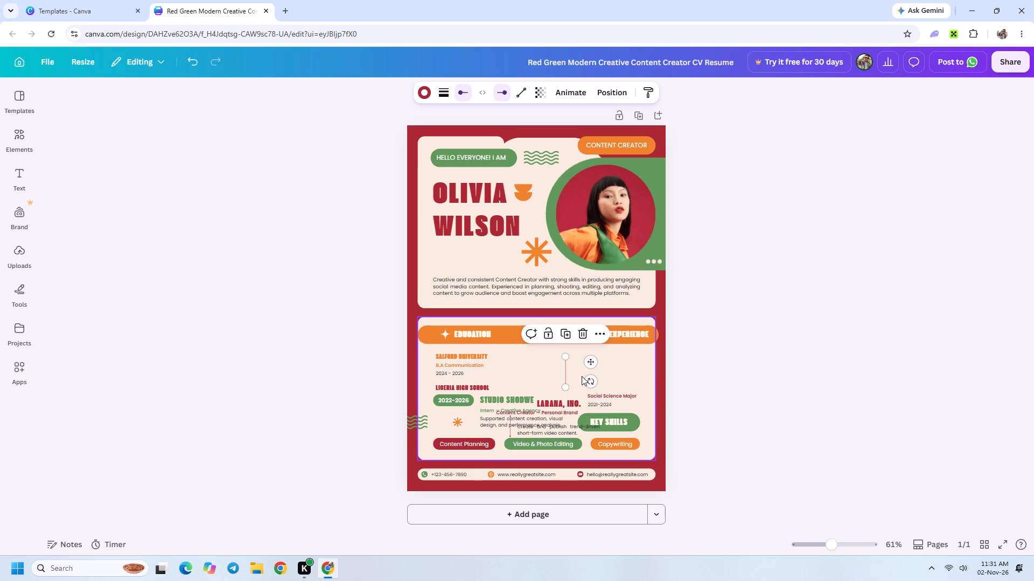
key(Left)
key(Left)
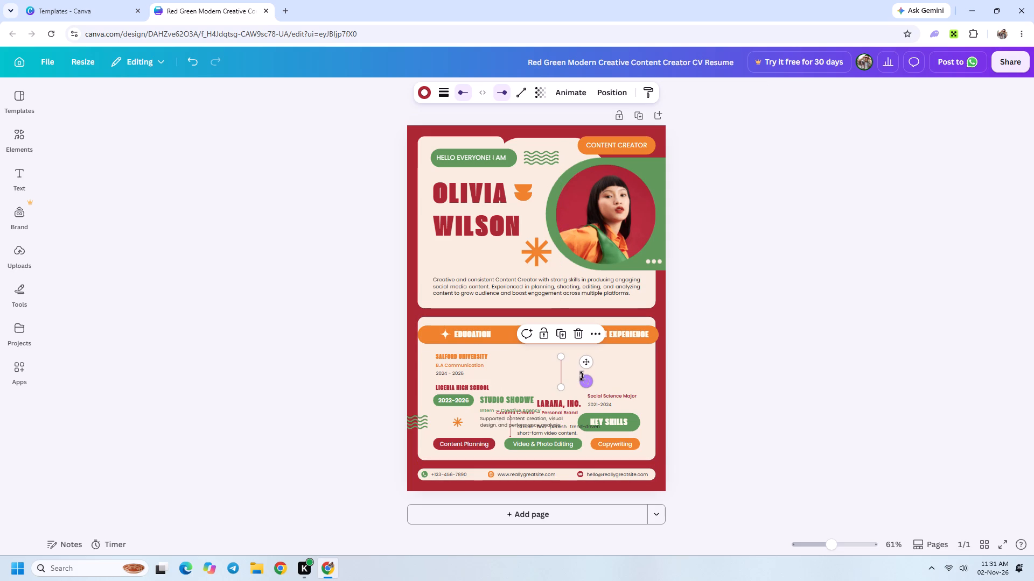
key(Left)
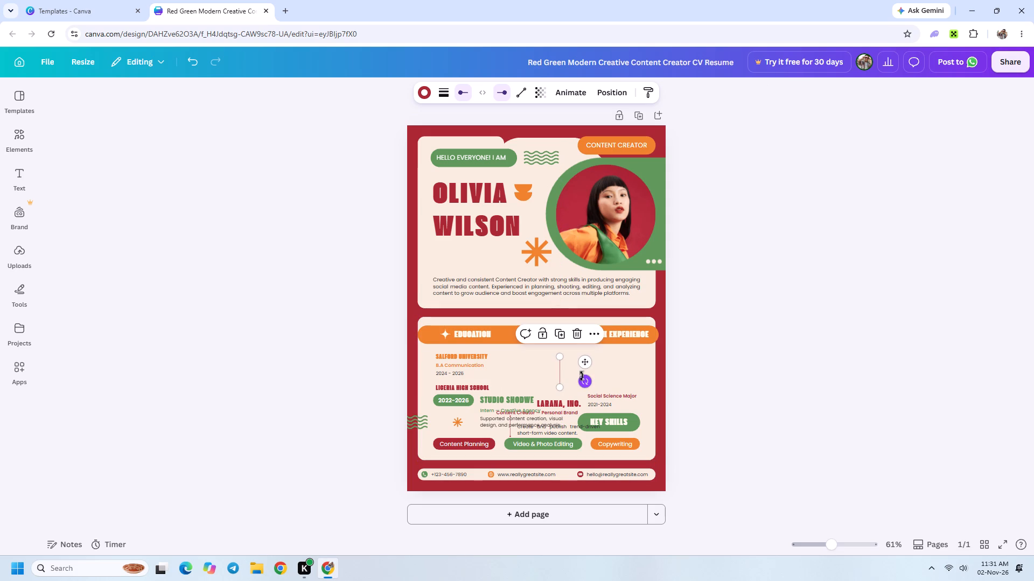
key(Left)
key(Left)
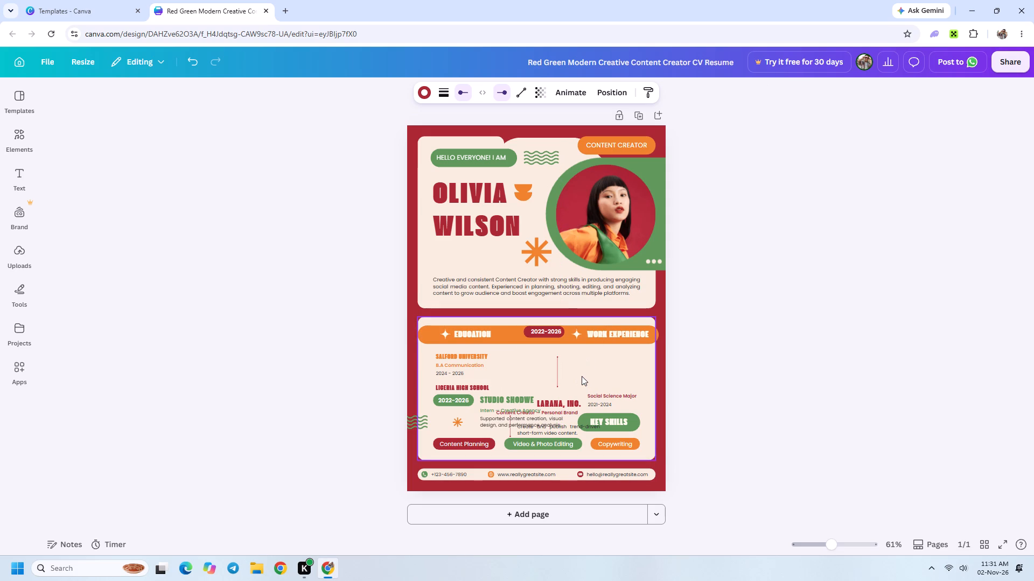
key(Left)
key(Left)
key(Left)
key(Left)
key(Left)
key(Left)
key(Left)
key(Left)
key(Left)
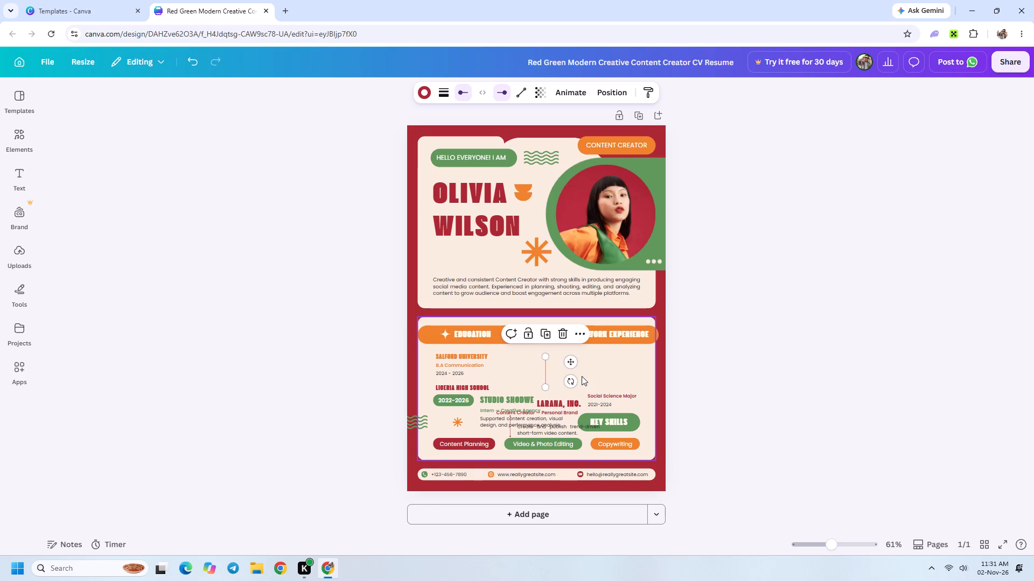
key(Left)
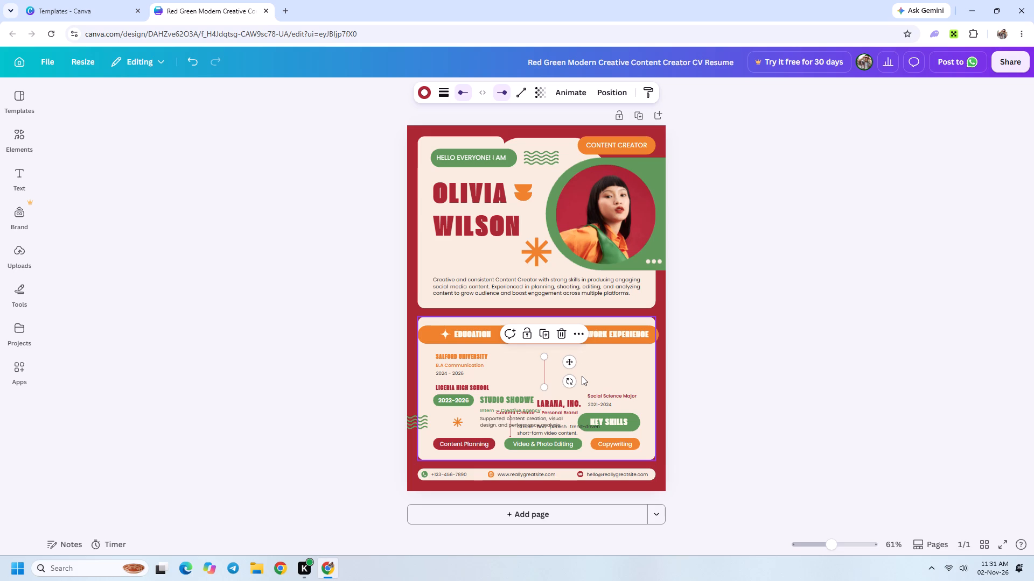
key(Left)
key(Left)
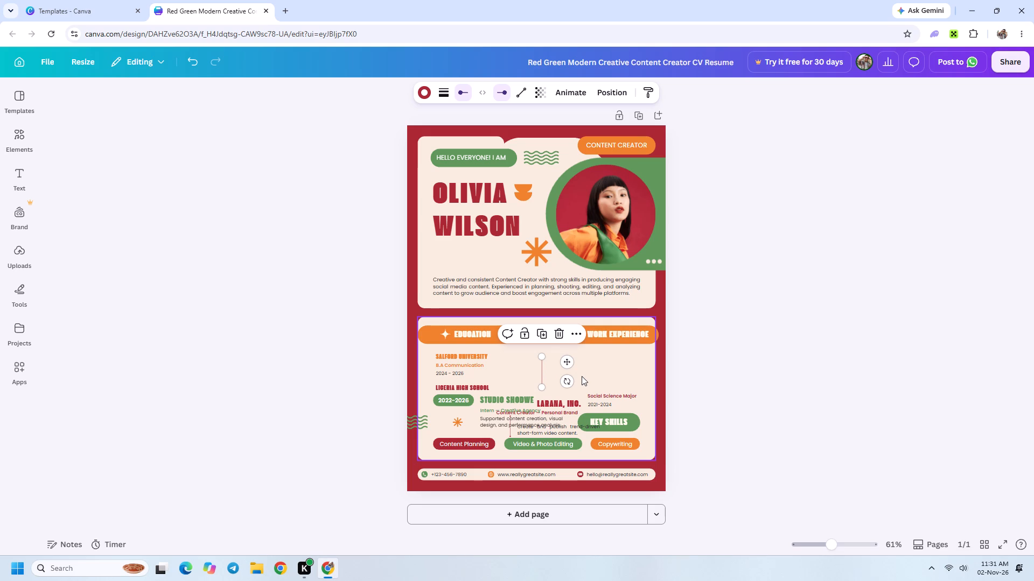
key(Left)
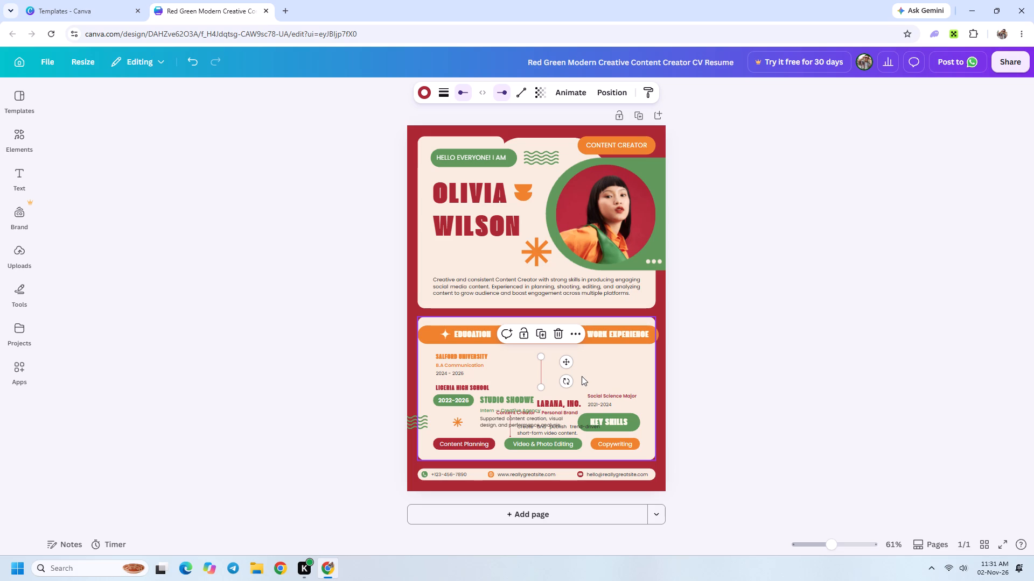
key(Left)
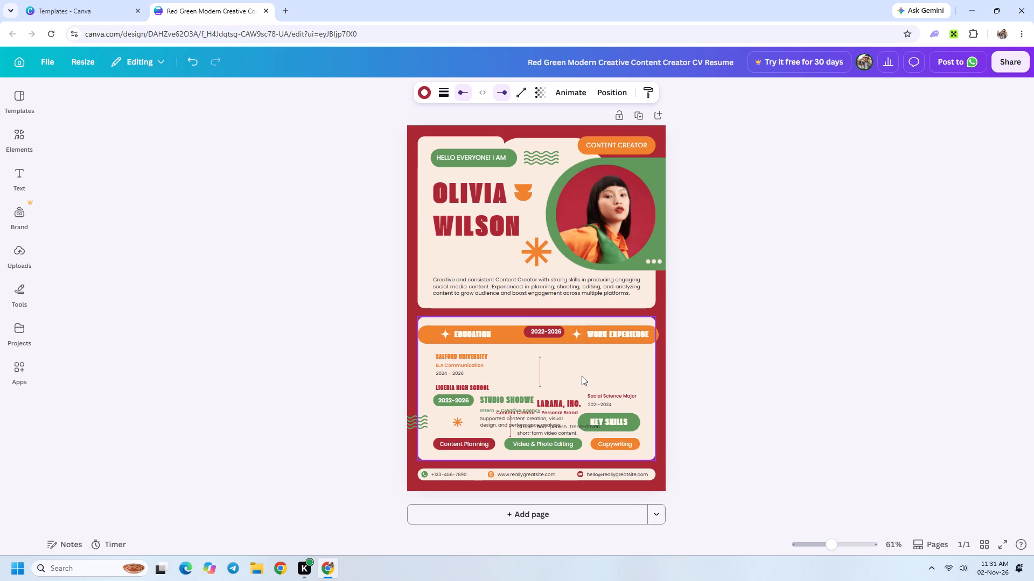
key(Left)
key(Left)
key(Left)
key(Left)
key(Left)
key(Left)
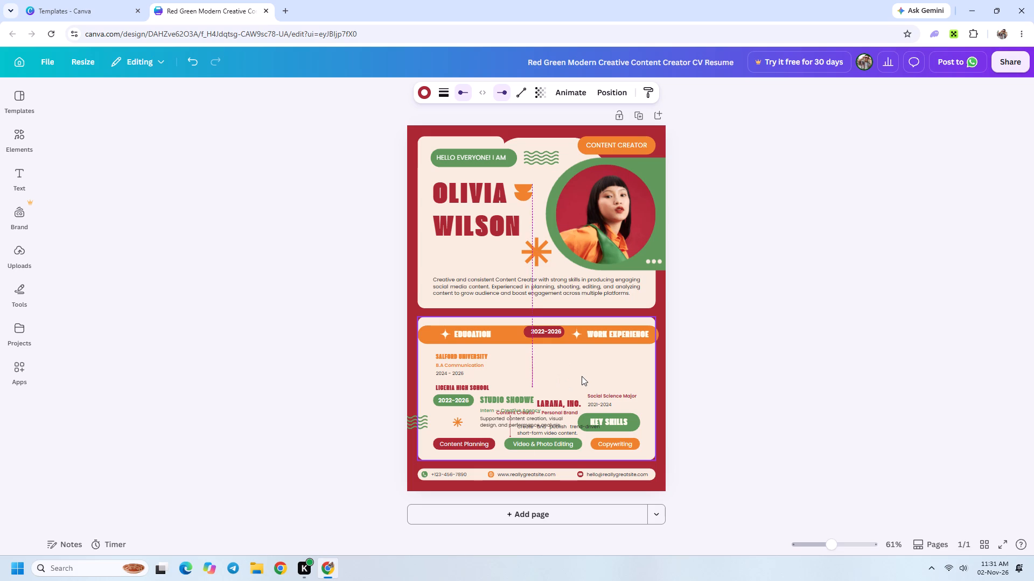
key(Left)
key(Left)
key(Left)
key(Left)
key(Left)
key(Left)
key(Left)
key(Left)
key(Left)
key(Left)
key(Left)
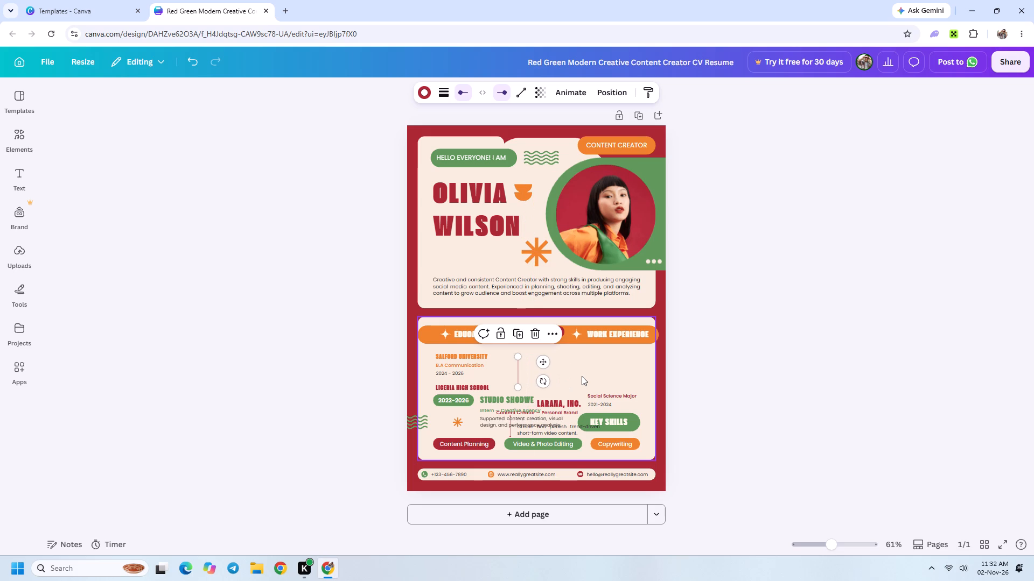
key(Left)
key(Left)
key(Left)
key(Left)
key(Left)
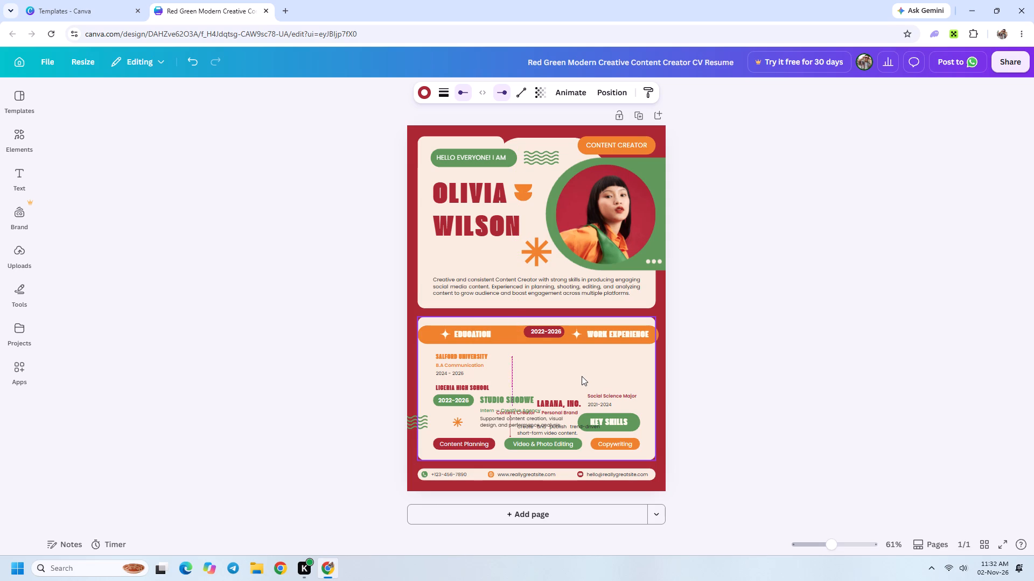
key(Left)
key(Left)
key(Left)
key(Left)
key(Left)
key(Left)
key(Left)
key(Left)
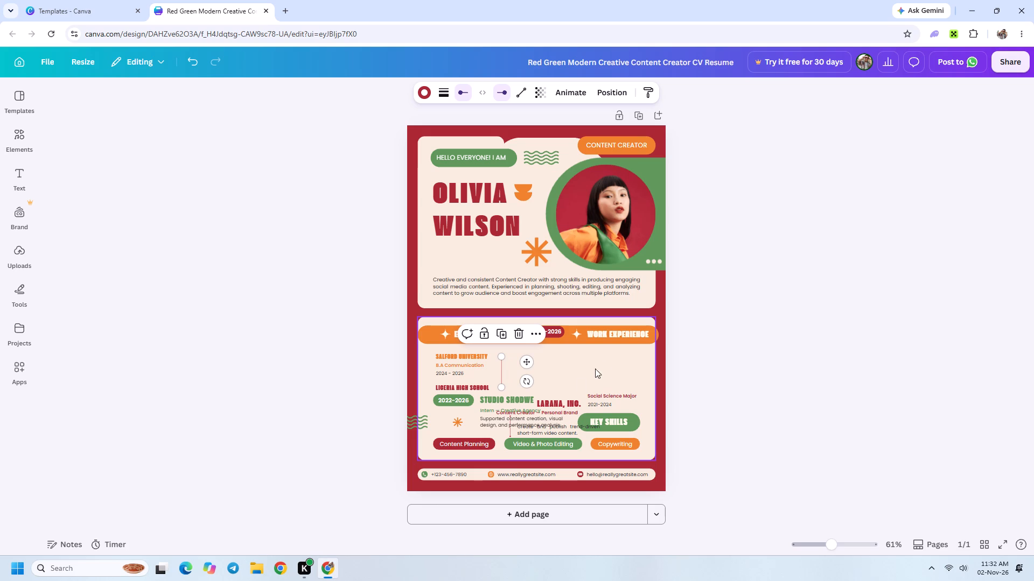
Move LARANA, INC. straight up below the heading band until it is level with SALFORD UNIVERSITY.
click(559, 403)
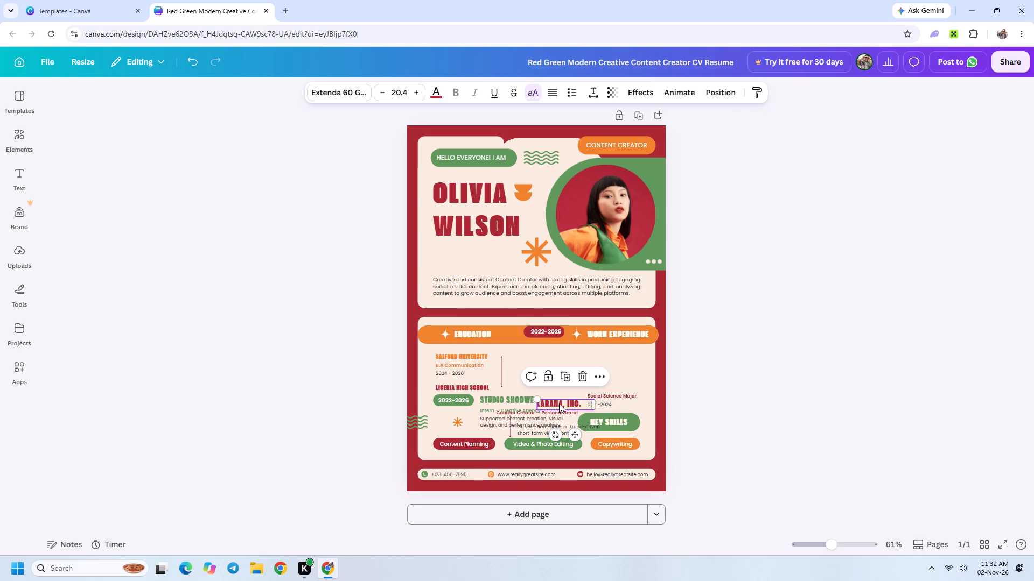
key(Up)
key(Up)
key(Up)
key(Up)
key(Up)
key(Up)
key(Up)
key(Up)
key(Up)
key(Up)
key(Up)
key(Up)
key(Up)
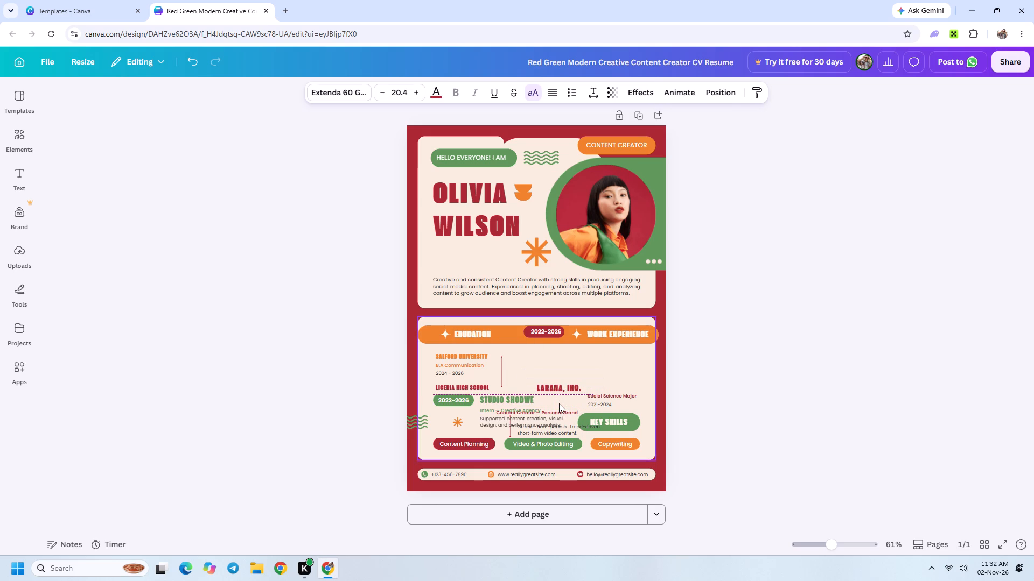
key(Up)
key(Up)
key(Up)
key(Up)
key(Up)
key(Up)
key(Up)
key(Up)
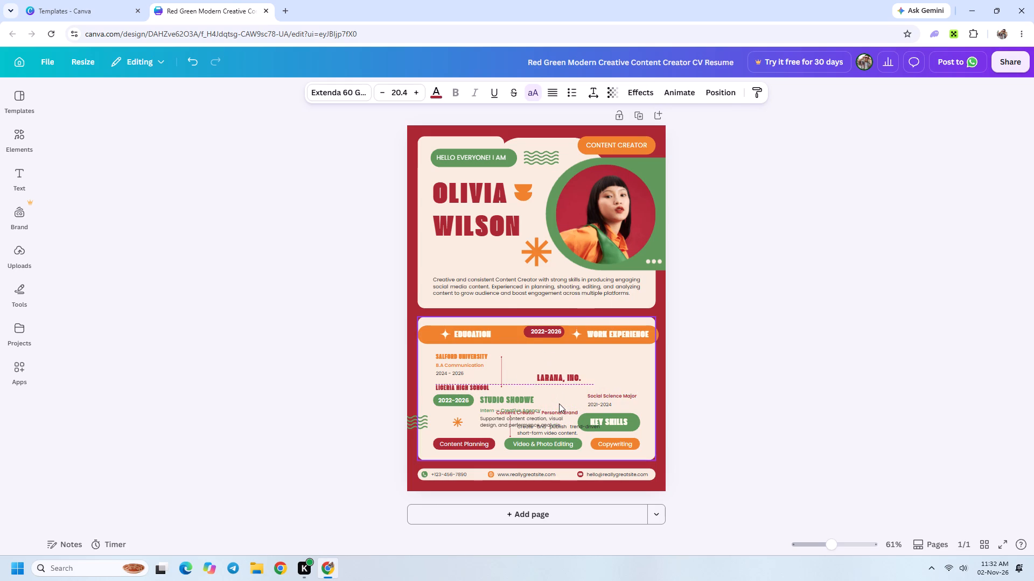
key(Up)
key(Up)
key(Up)
key(Up)
key(Up)
key(Up)
key(Up)
key(Up)
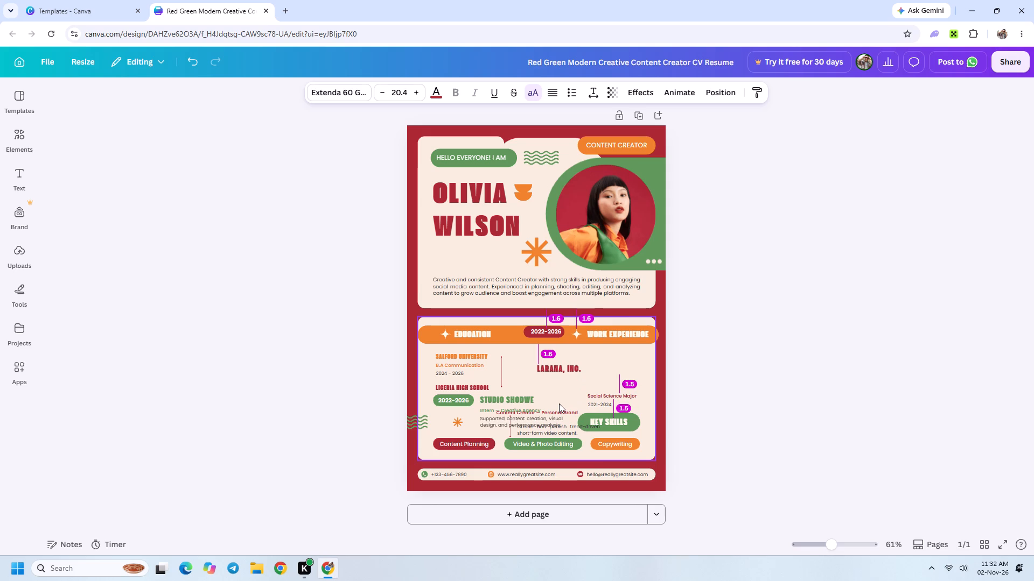
key(Up)
key(Up)
key(Up)
key(Up)
key(Up)
key(Up)
key(Up)
key(Up)
key(Up)
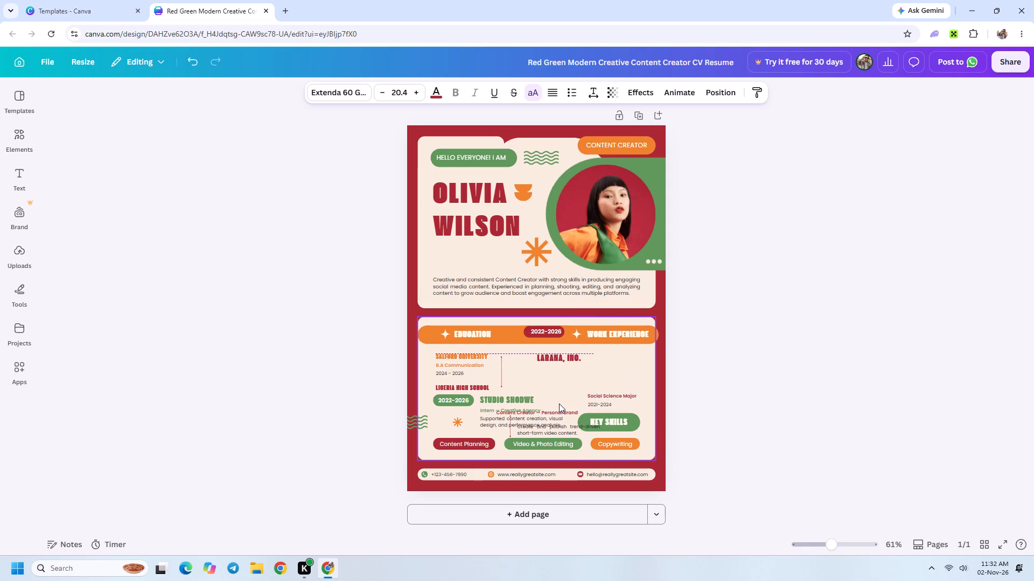
key(Up)
key(Up)
key(Down)
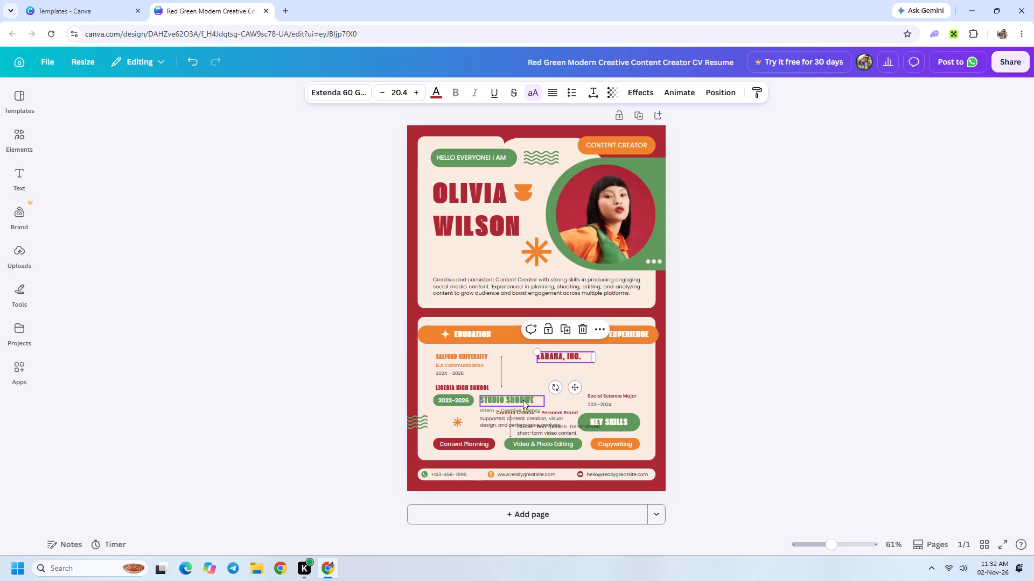
Move the red Content Creator — Personal Brand line straight up until it sits just below the level of LARANA, INC.
click(563, 413)
click(565, 415)
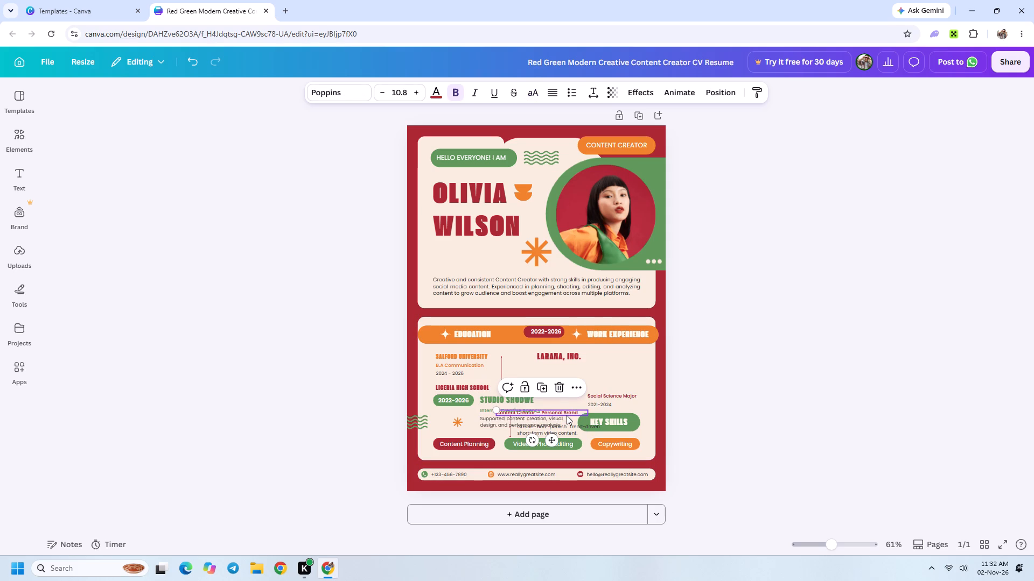
key(Up)
key(Up)
key(Up)
key(Up)
key(Up)
key(Up)
key(Up)
key(Up)
key(Up)
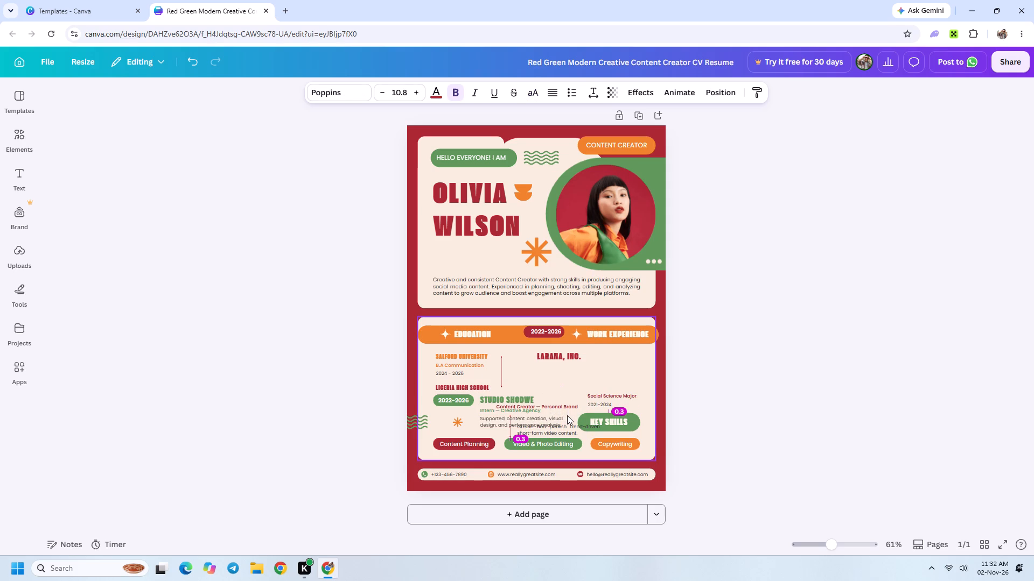
key(Up)
key(Up)
key(Up)
key(Up)
key(Up)
key(Up)
key(Up)
key(Up)
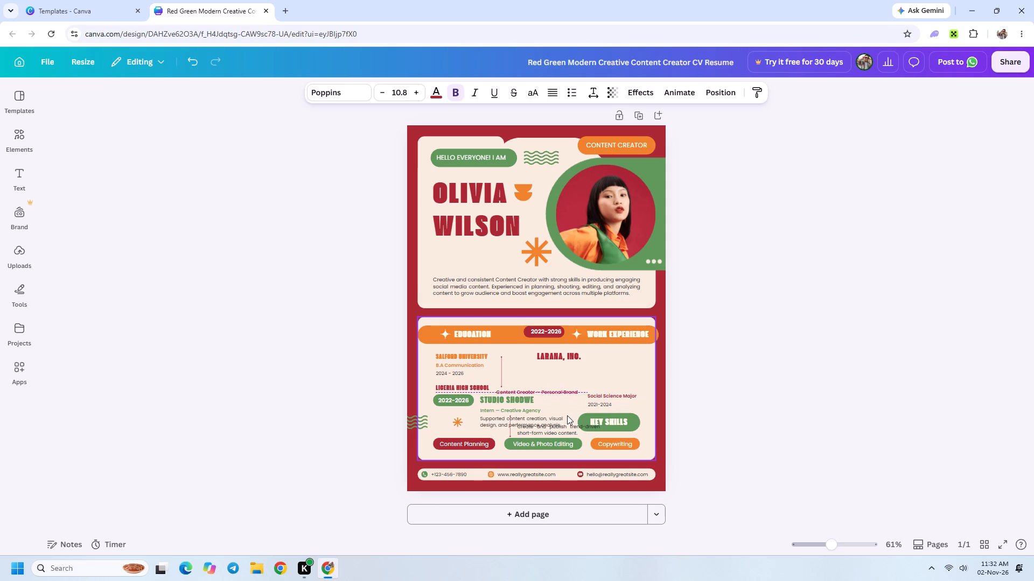
key(Up)
key(Up)
key(Up)
key(Up)
key(Up)
key(Up)
key(Up)
key(Up)
key(Up)
key(Up)
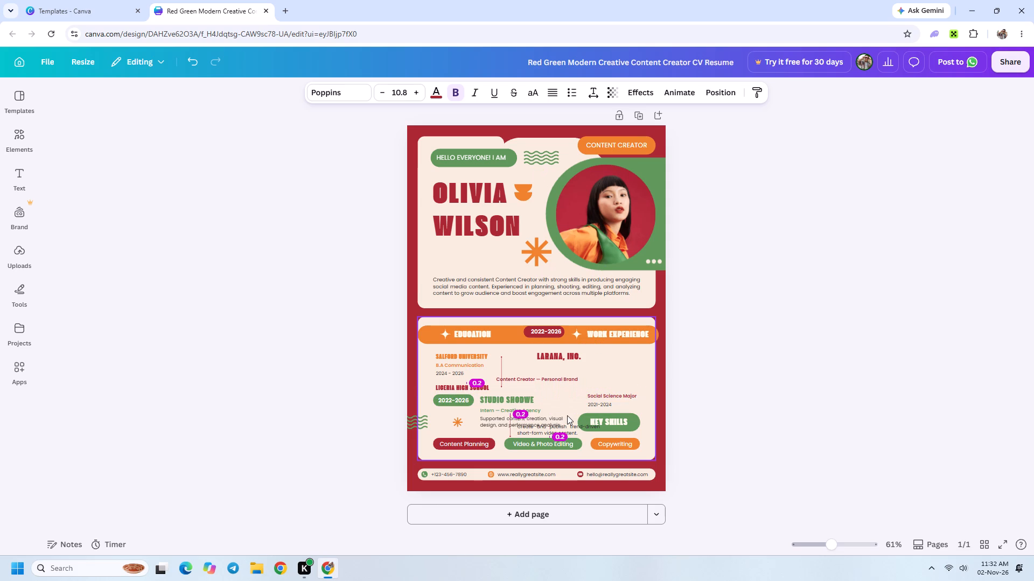
key(Up)
key(Up)
key(Up)
key(Up)
key(Up)
key(Up)
key(Up)
key(Up)
key(Up)
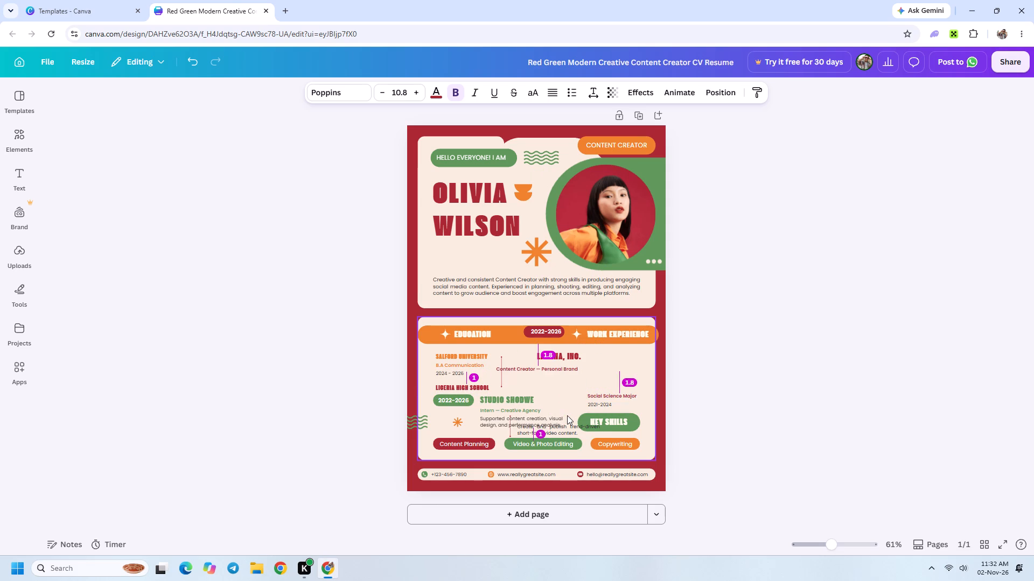
key(Up)
key(Up)
key(Up)
key(Down)
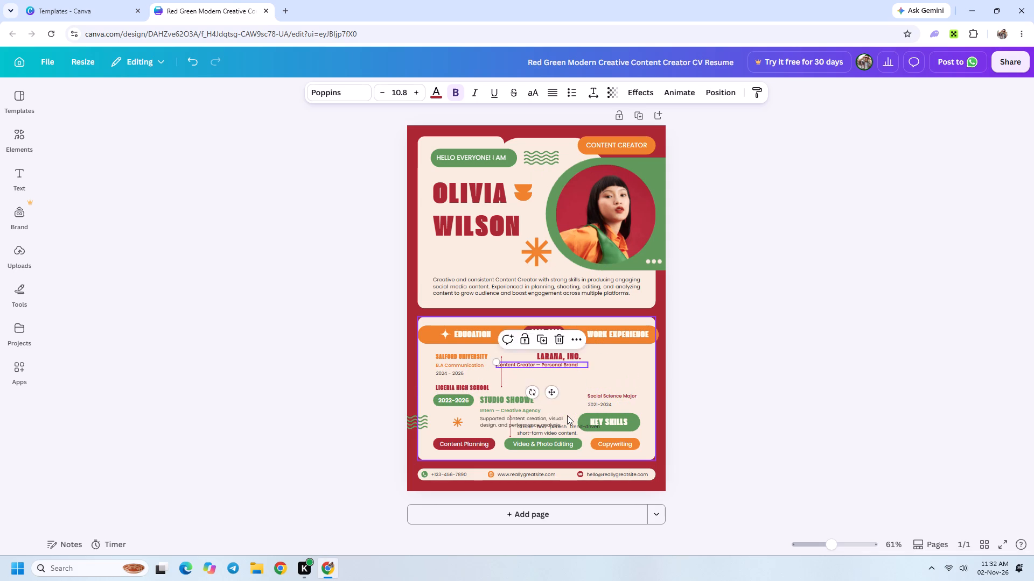
Move the red Content Creator — Personal Brand line straight right until it sits roughly centred beneath LARANA, INC.
key(Right)
key(Right)
key(Right)
key(Right)
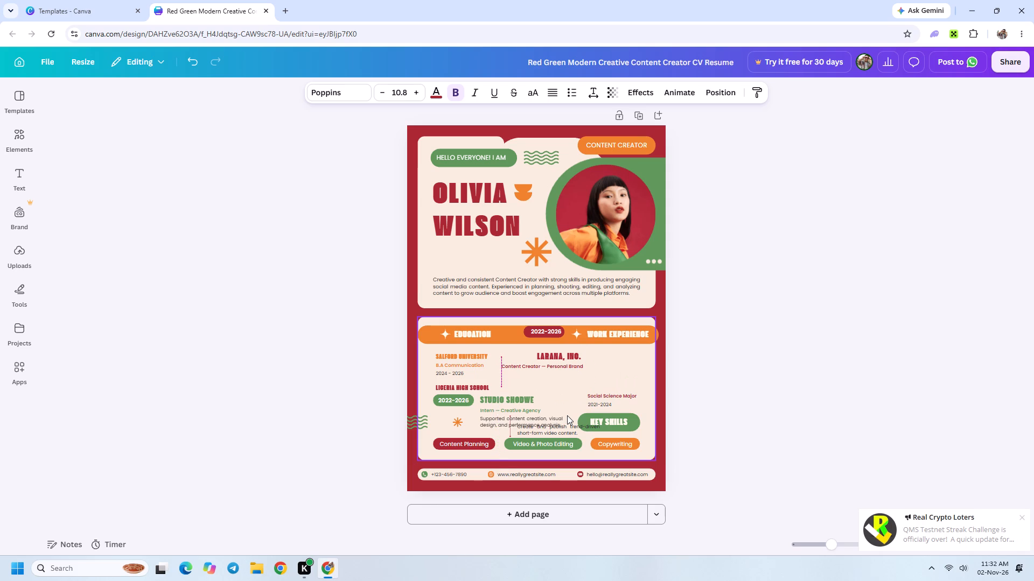
key(Right)
key(Right)
key(Right)
key(Right)
key(Right)
key(Right)
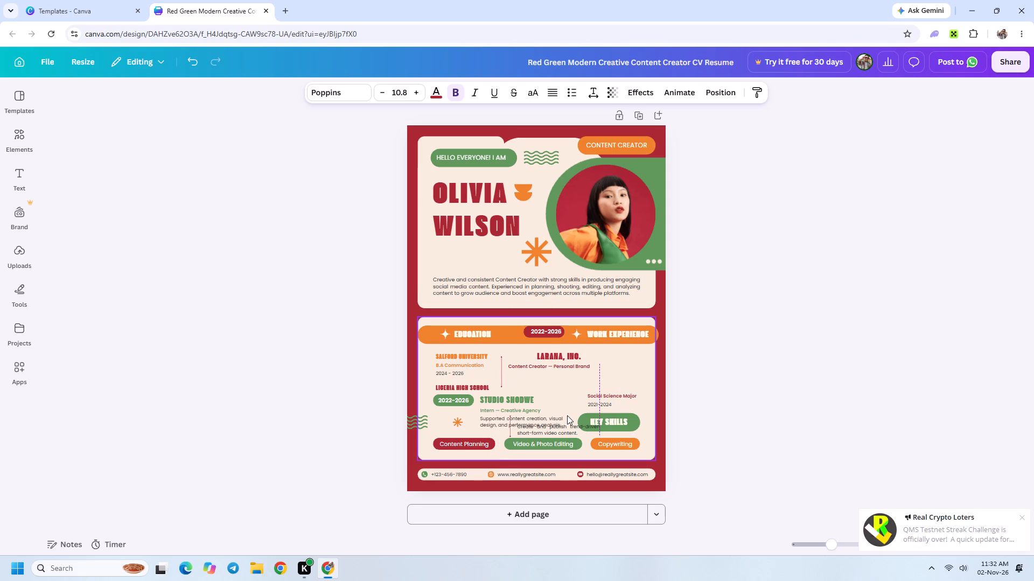
key(Right)
key(Right)
key(Right)
key(Right)
key(Right)
key(Right)
key(Right)
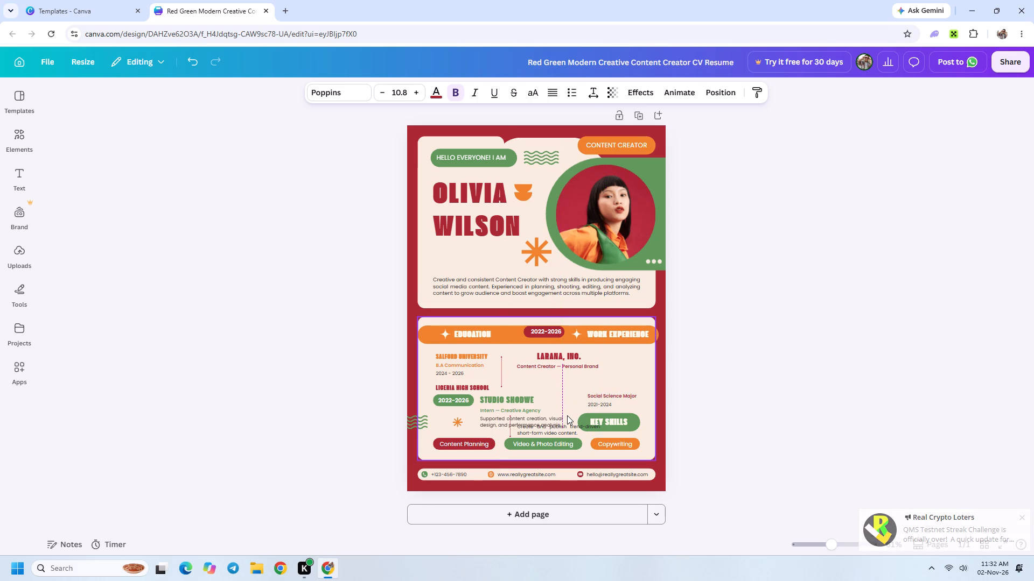
key(Right)
key(Right)
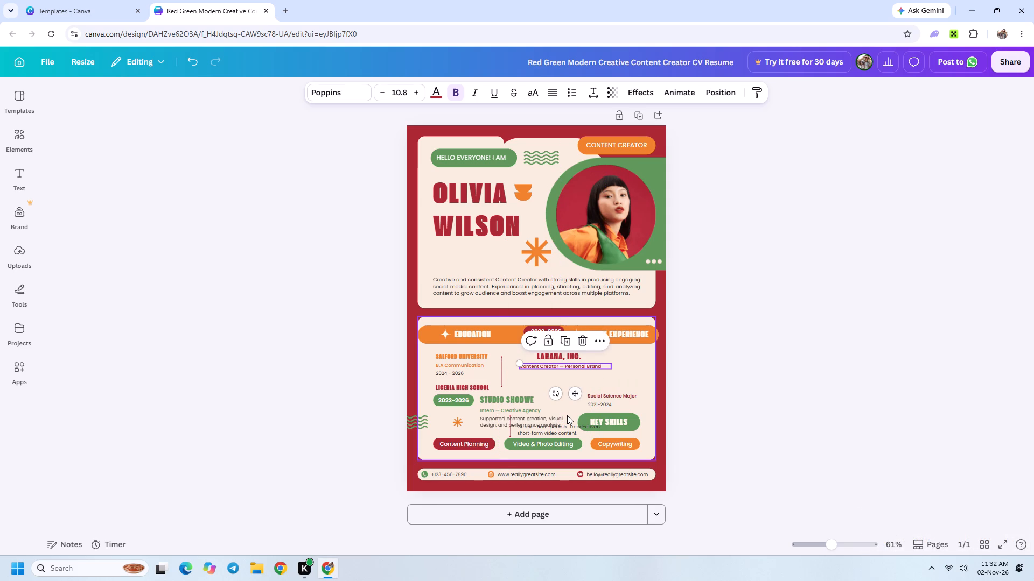
key(Right)
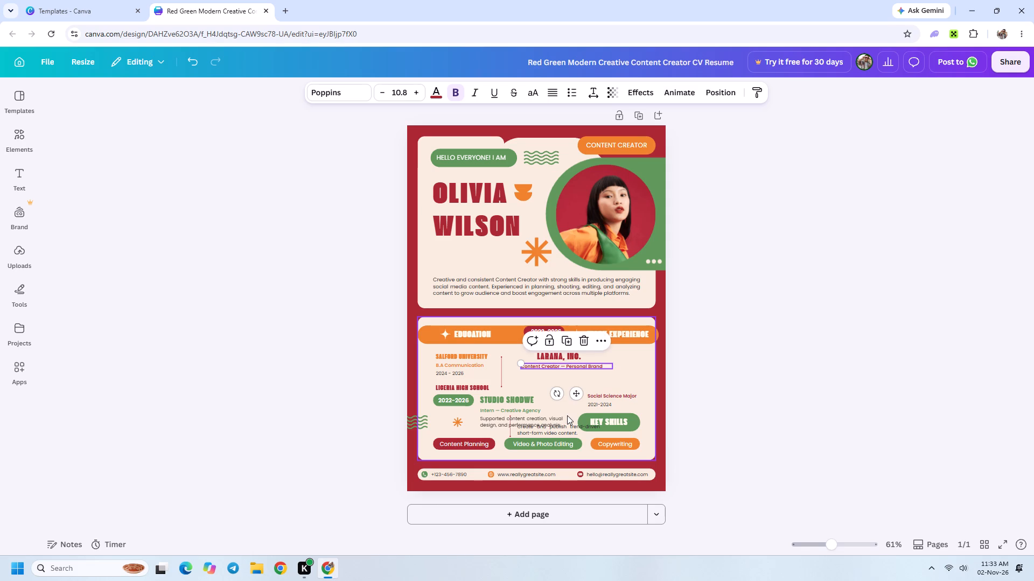
Move the trend-driven short-form video description up beneath the Content Creator — Personal Brand line and align their left edges.
click(565, 427)
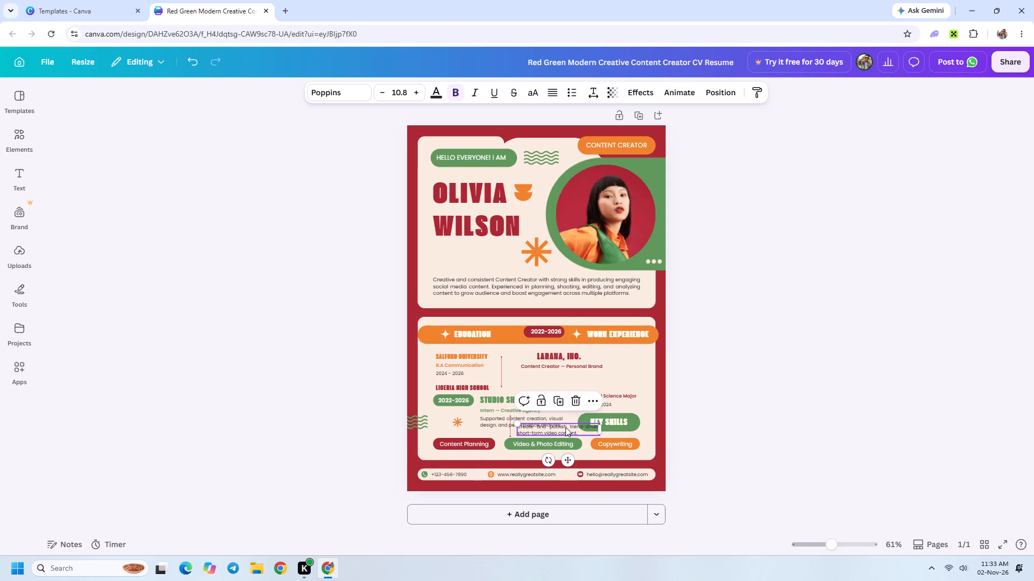
key(Up)
key(Up)
key(Up)
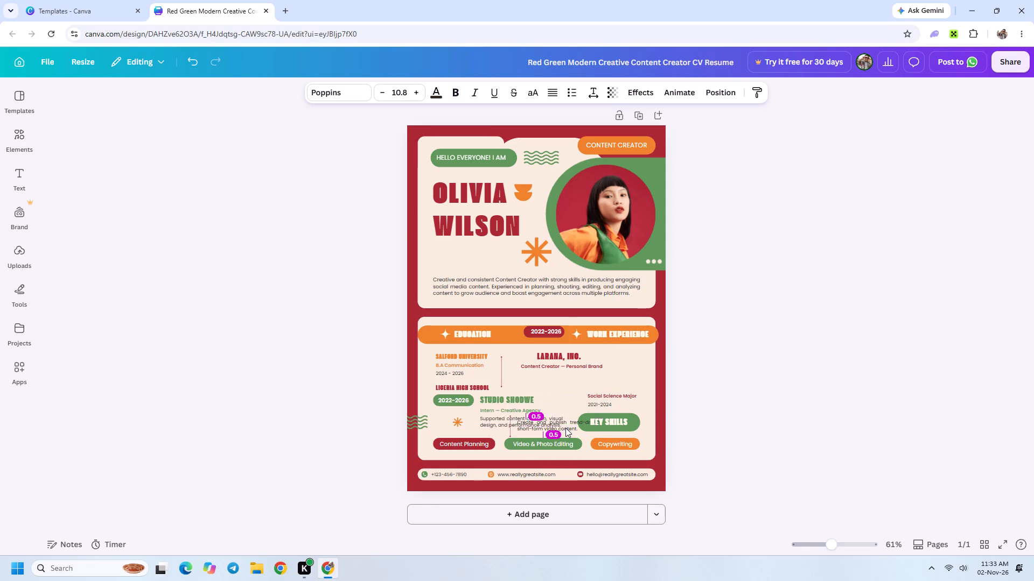
key(Up)
key(Up)
key(Up)
key(Up)
key(Up)
key(Up)
key(Up)
key(Up)
key(Up)
key(Up)
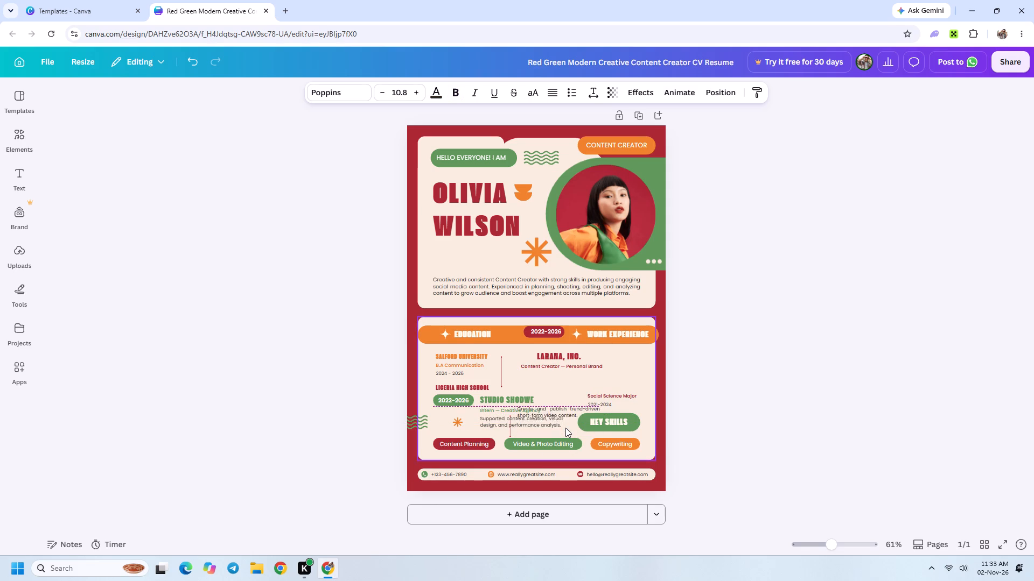
key(Up)
key(Up)
key(Up)
key(Up)
key(Up)
key(Up)
key(Up)
key(Up)
key(Up)
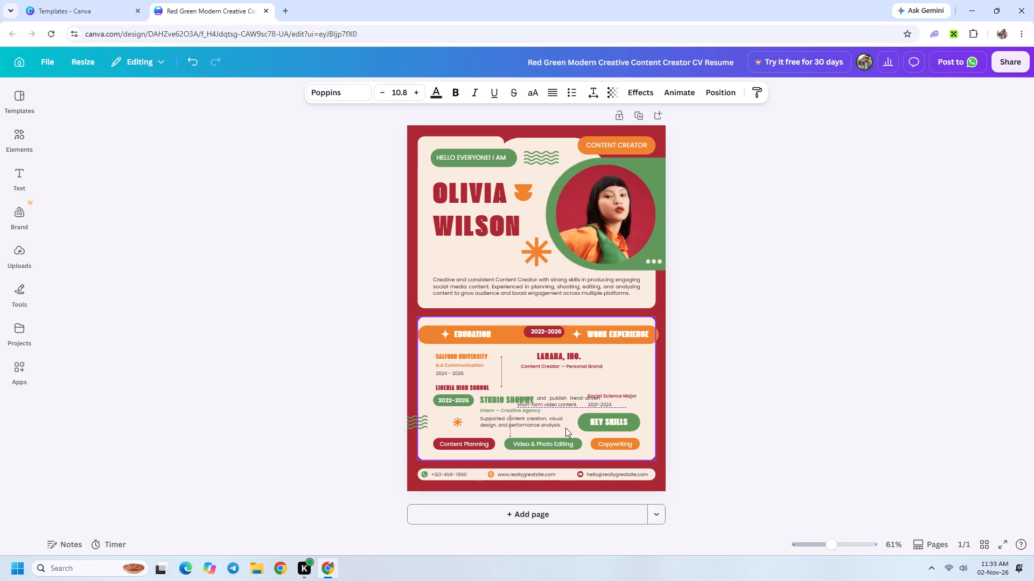
key(Up)
key(Up)
key(Up)
key(Up)
key(Up)
key(Up)
key(Up)
key(Up)
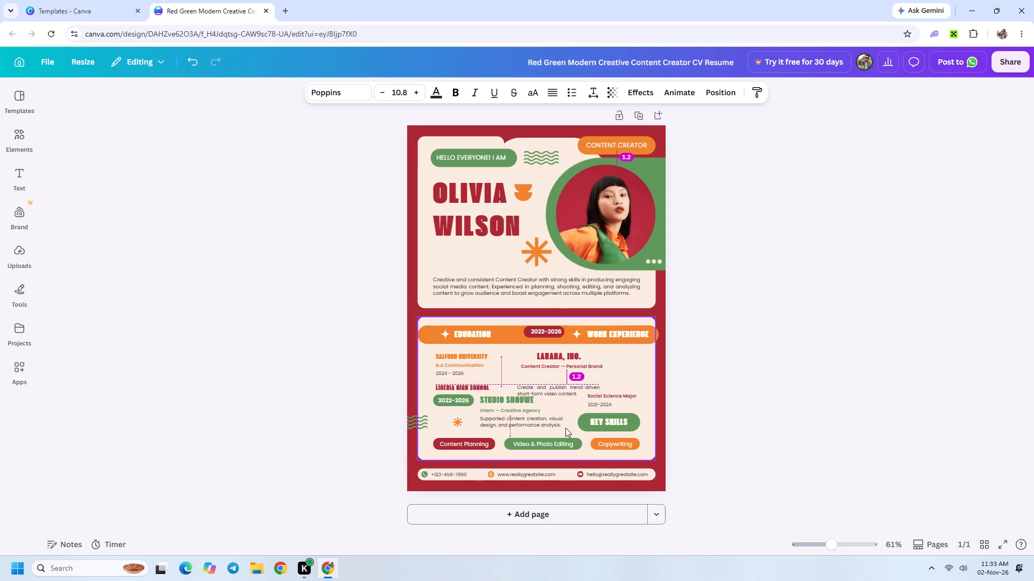
key(Up)
key(Up)
key(Up)
key(Up)
key(Up)
key(Up)
key(Up)
key(Up)
key(Up)
key(Up)
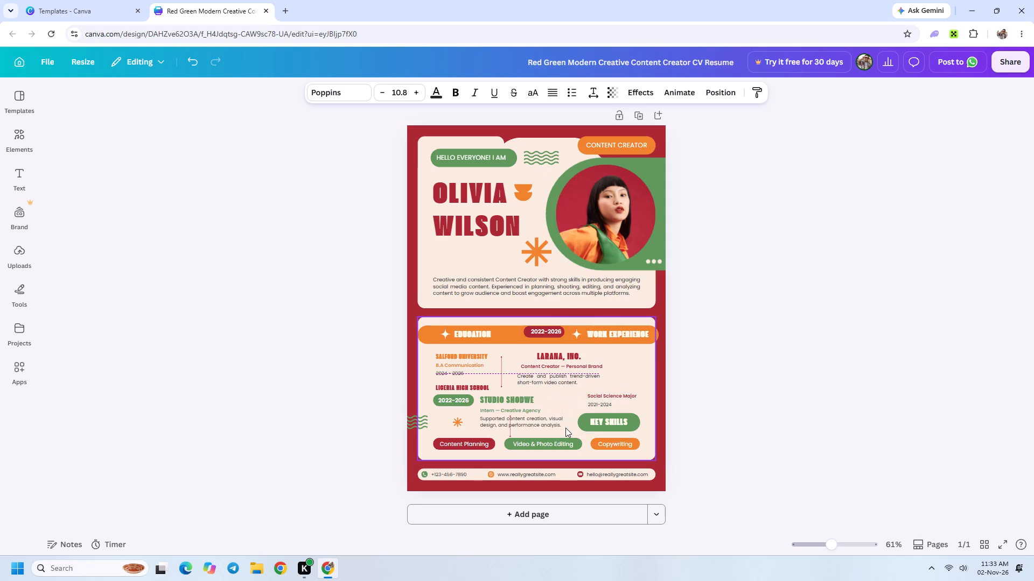
key(Up)
key(Up)
key(Right)
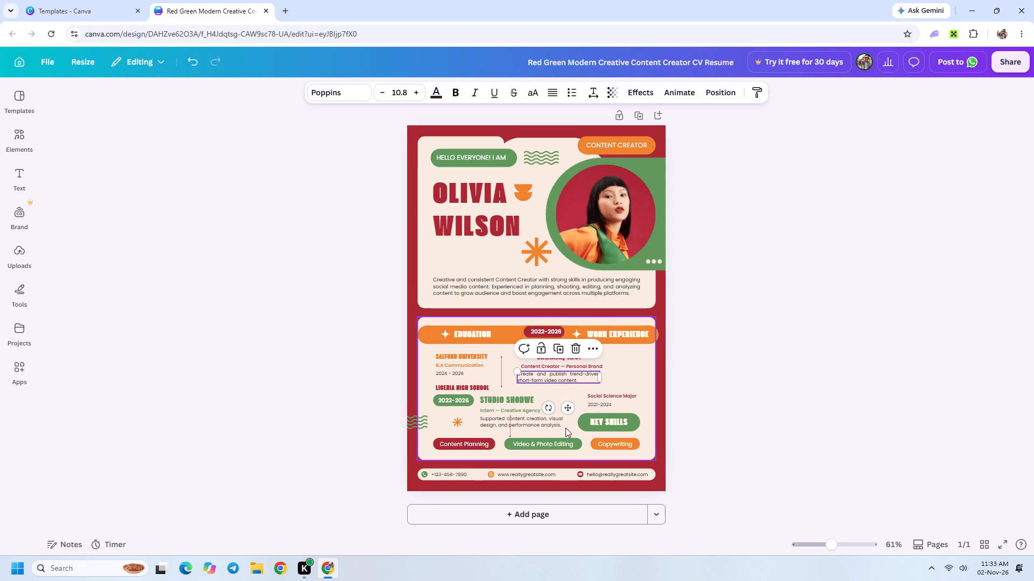
key(Right)
key(Right)
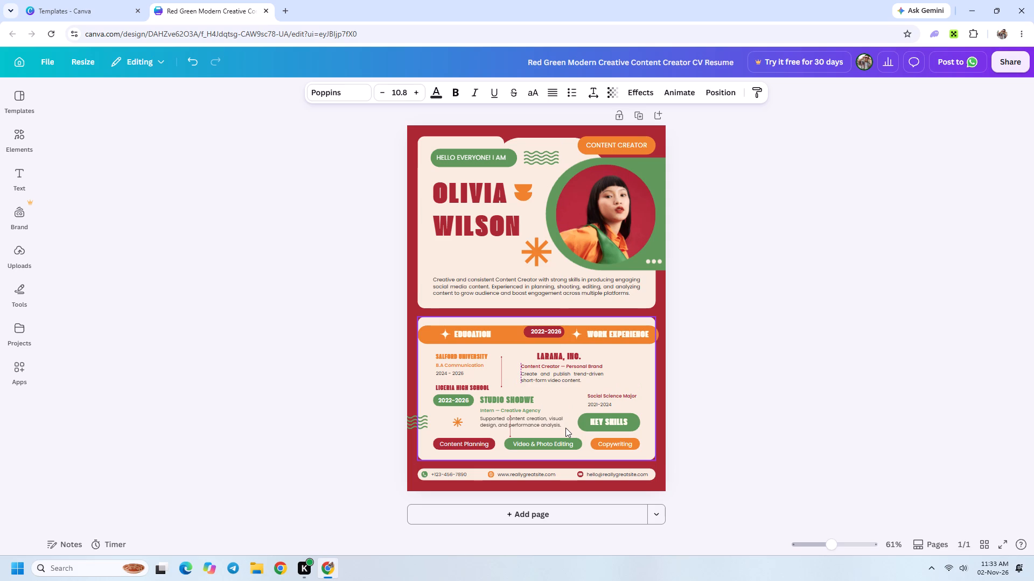
Move the white sparkle beside WORK EXPERIENCE straight left along the orange heading band, onto the red date pill's right end.
click(575, 335)
key(Left)
key(Left)
key(Left)
key(Left)
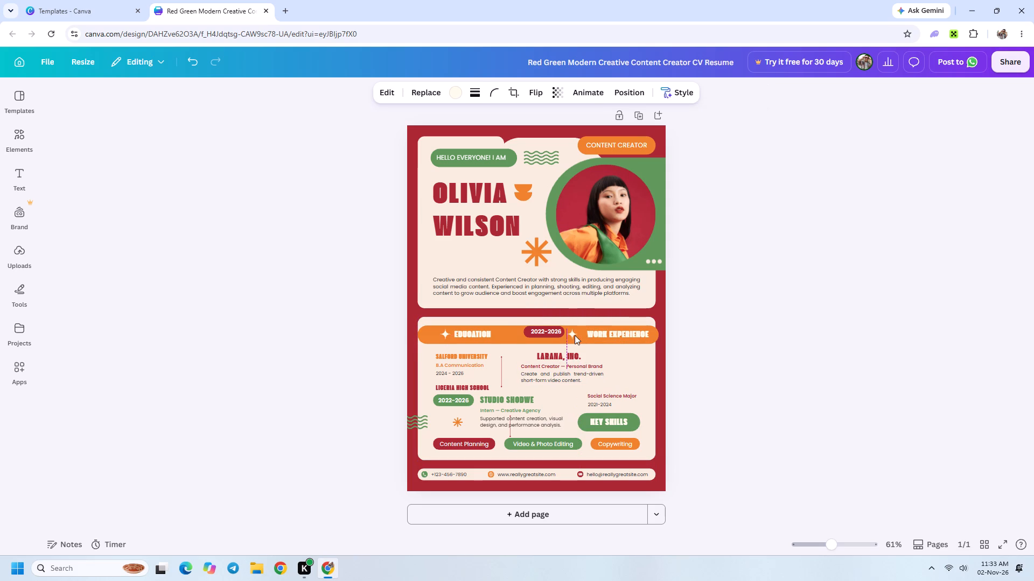
key(Left)
key(Left)
key(Left)
key(Left)
key(Left)
key(Left)
key(Left)
key(Left)
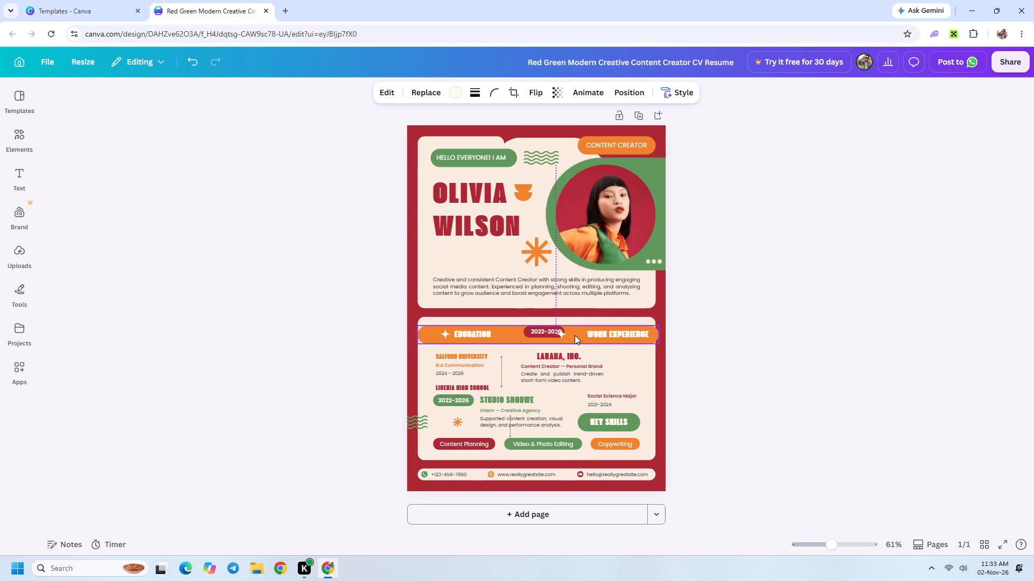
Move the white 2022-2026 text off its red pill, down and right to the level of LARANA, INC.
click(529, 333)
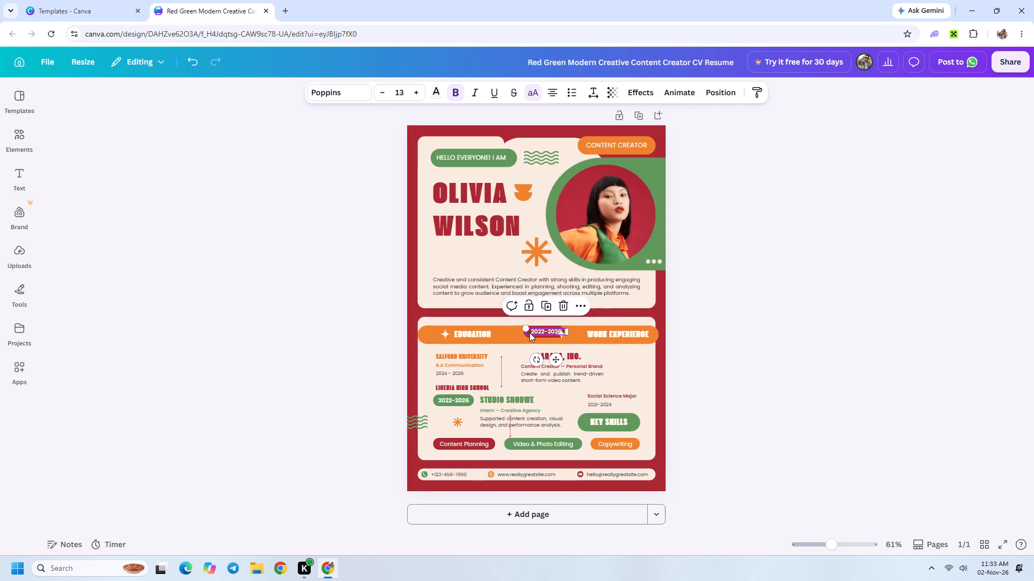
key(Down)
key(Down)
key(Down)
key(Down)
key(Down)
key(Down)
key(Down)
key(Down)
key(Down)
key(Down)
key(Down)
key(Down)
key(Down)
key(Down)
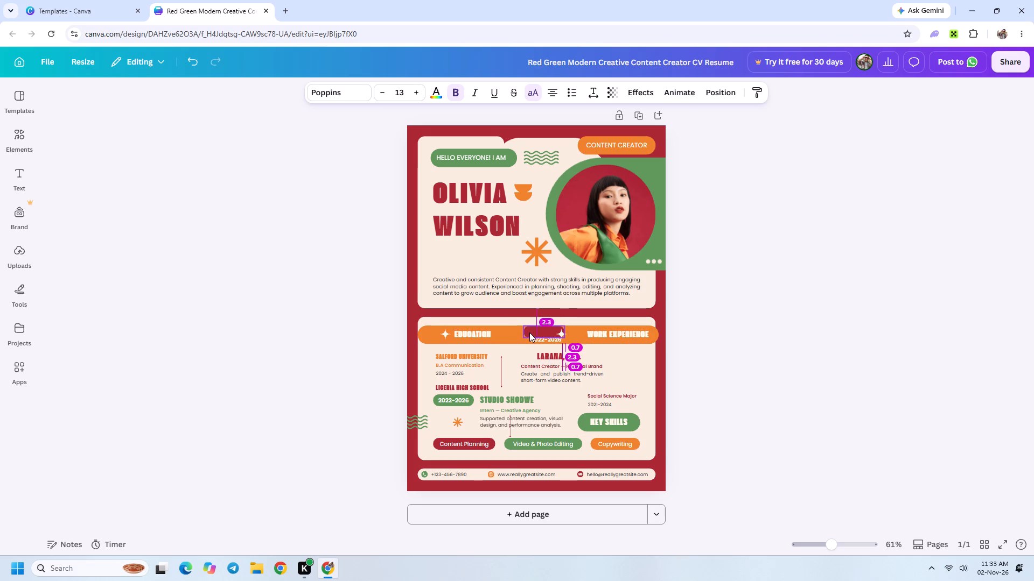
key(Down)
key(Down)
key(Down)
key(Right)
key(Right)
key(Right)
key(Right)
key(Right)
key(Right)
key(Right)
key(Right)
key(Right)
key(Right)
key(Right)
key(Right)
key(Right)
key(Right)
key(Right)
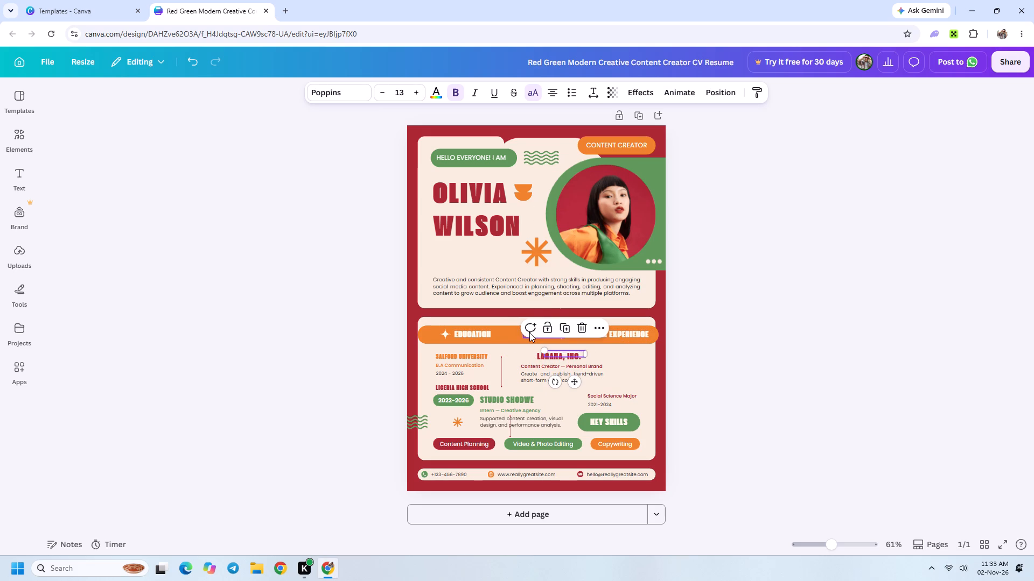
click(619, 355)
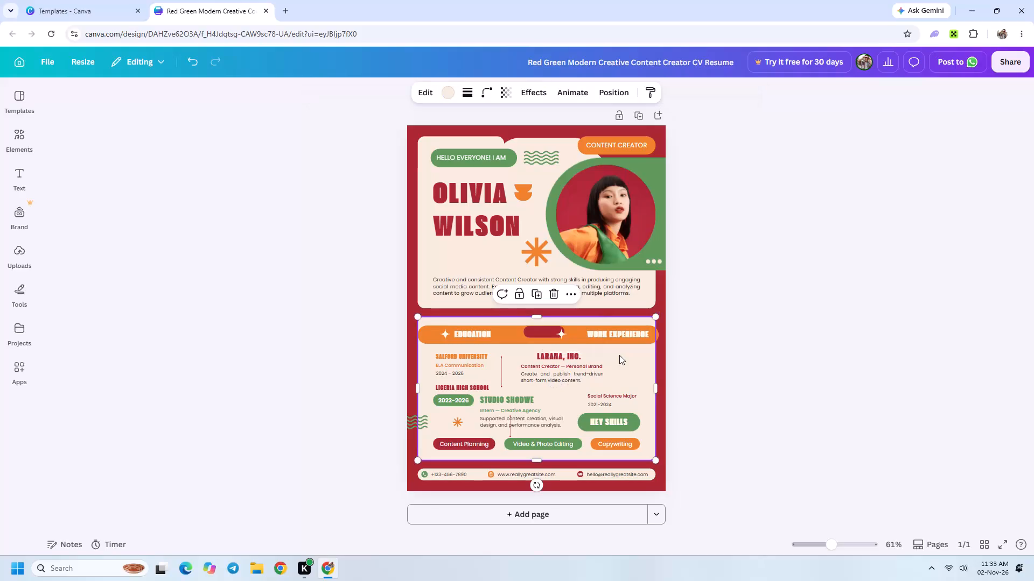
Move the empty red date pill down out of the heading band and right until it sits beside LARANA, INC.
click(548, 332)
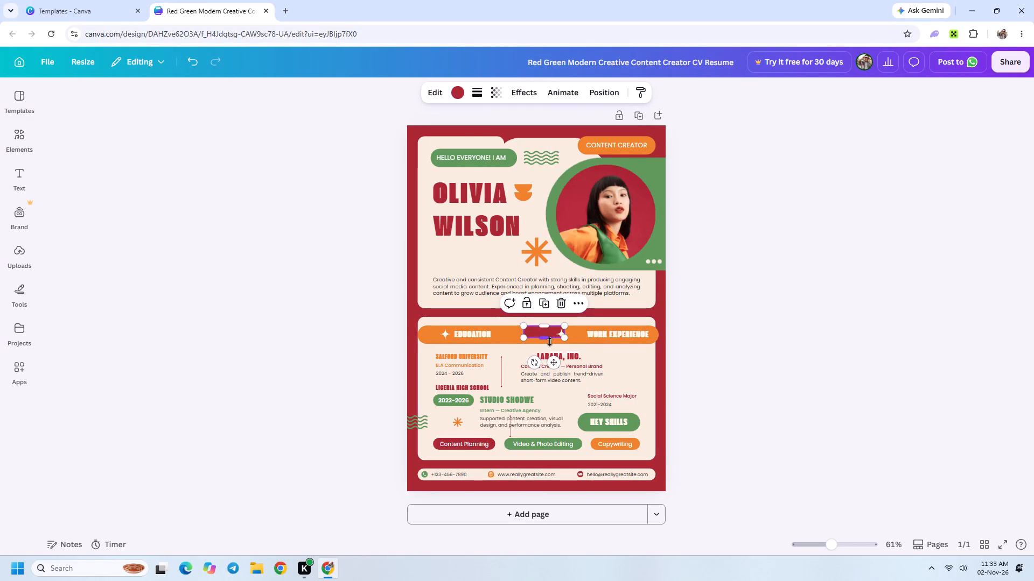
key(Down)
key(Down)
key(Down)
key(Down)
key(Down)
key(Down)
key(Down)
key(Down)
key(Down)
key(Down)
key(Down)
key(Down)
key(Down)
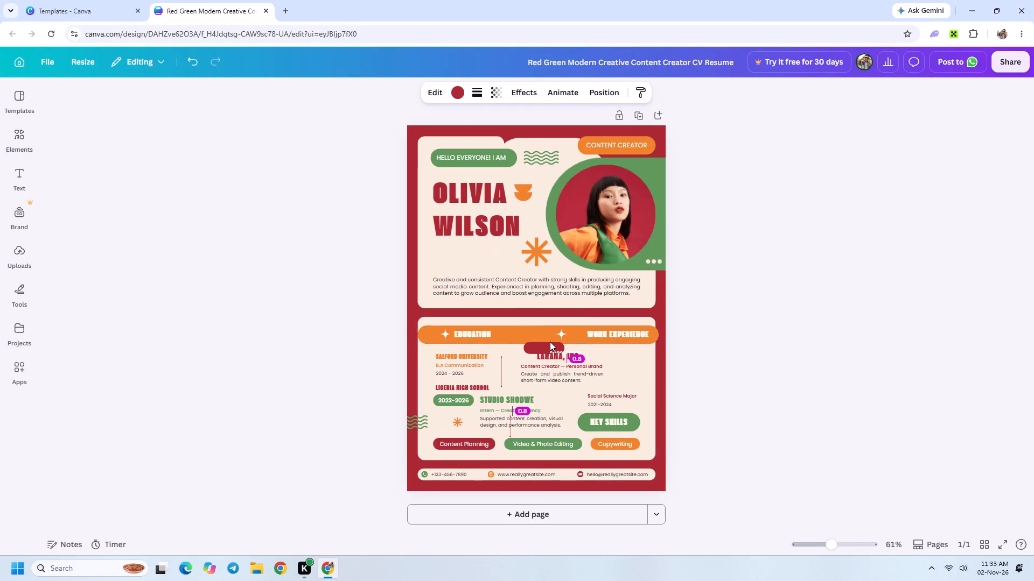
key(Down)
key(Down)
key(Down)
key(Down)
key(Down)
key(Right)
key(Right)
key(Right)
key(Right)
key(Right)
key(Right)
key(Right)
key(Right)
key(Right)
key(Right)
key(Right)
key(Right)
key(Right)
key(Right)
key(Right)
key(Right)
key(Right)
key(Right)
key(Right)
key(Right)
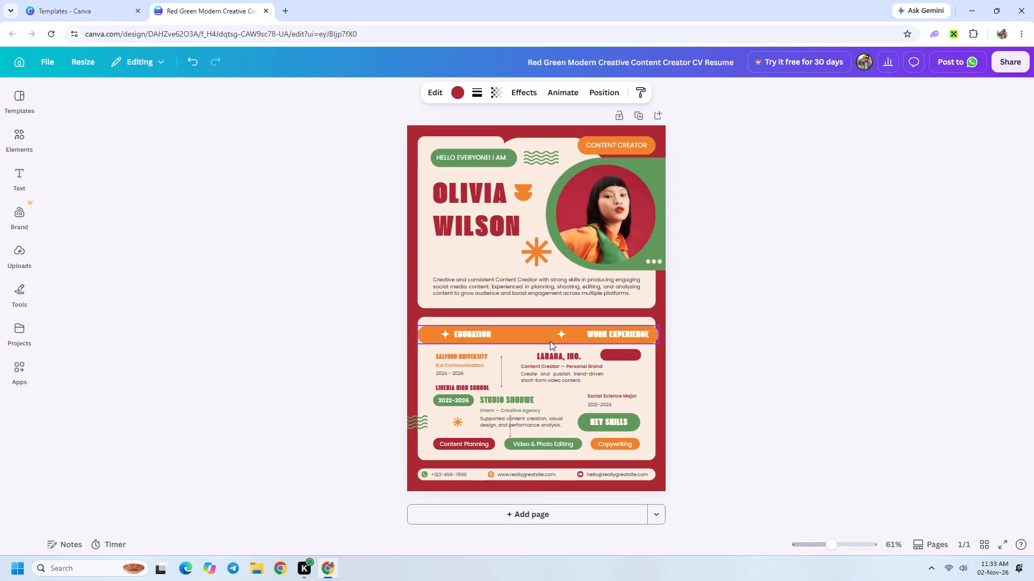
key(Right)
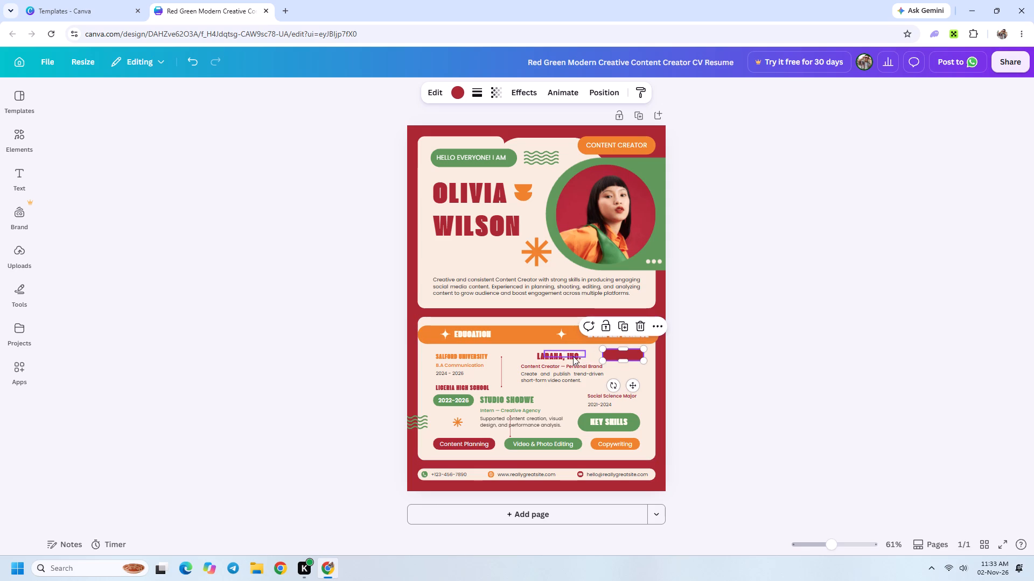
Move the LARANA, INC. title down off the white 2022-2026 text, over the short-form video description.
drag(570, 357, 572, 378)
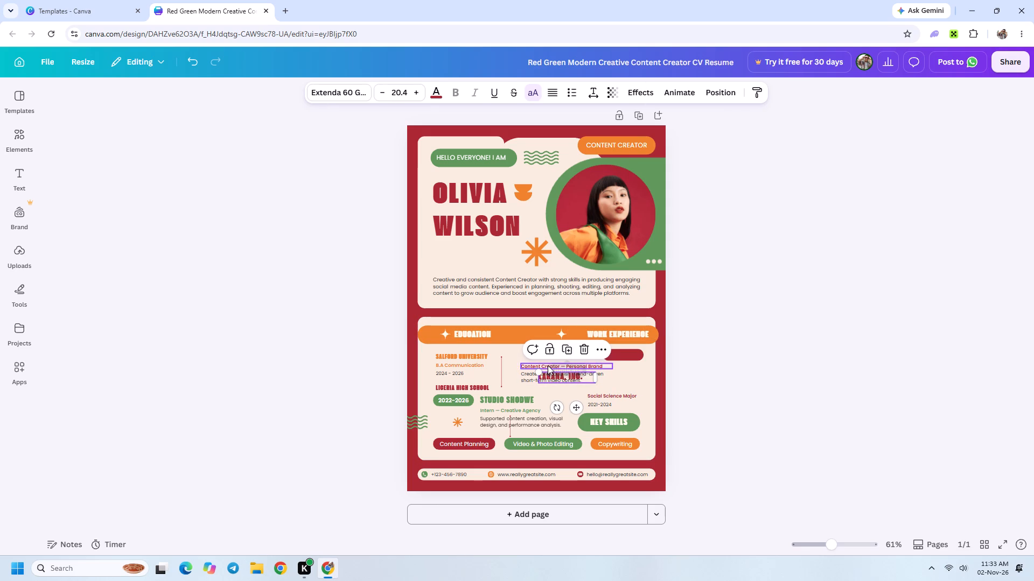
Move the white 2022-2026 text straight right onto the empty red date pill under the WORK EXPERIENCE heading.
click(511, 355)
click(565, 350)
key(Right)
key(Right)
key(Right)
key(Right)
key(Right)
key(Right)
key(Right)
key(Right)
key(Right)
key(Right)
key(Right)
key(Right)
key(Right)
key(Right)
key(Right)
key(Right)
key(Right)
key(Right)
key(Right)
key(Right)
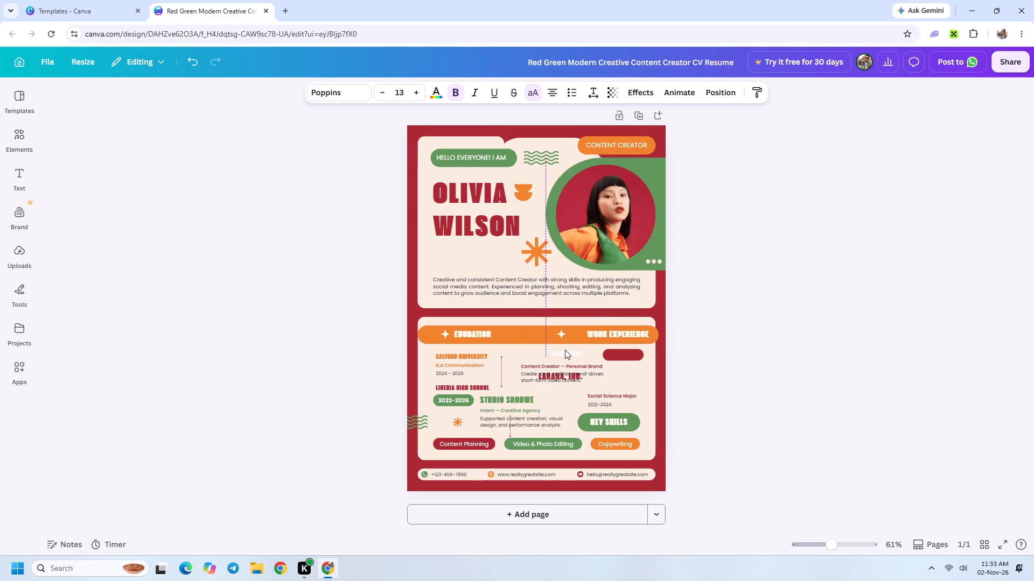
key(Right)
key(Right)
key(Right)
key(Right)
key(Right)
key(Right)
key(Right)
key(Right)
key(Right)
key(Right)
key(Right)
key(Right)
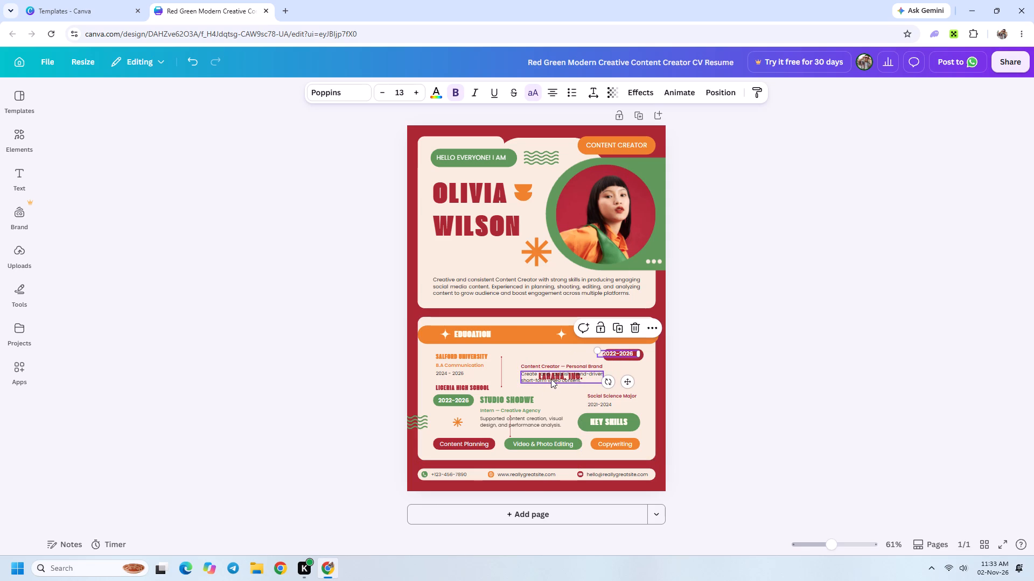
Move the trend-driven short-form video description slightly down to uncover the LARANA, INC. title.
drag(572, 377, 573, 378)
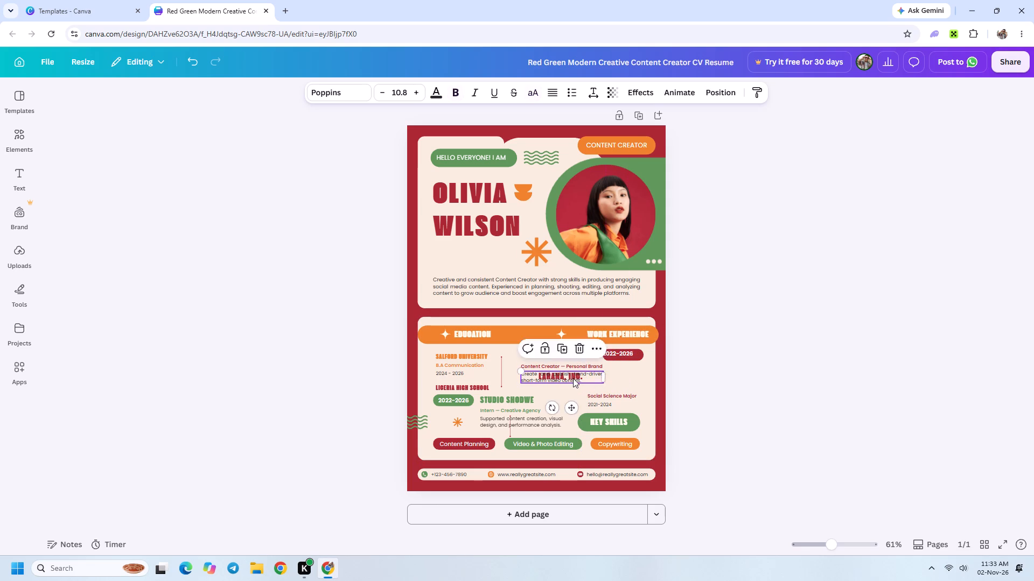
drag(573, 378, 575, 385)
Move the LARANA, INC. title straight up above the Content Creator — Personal Brand line, level with the red date pill.
click(553, 373)
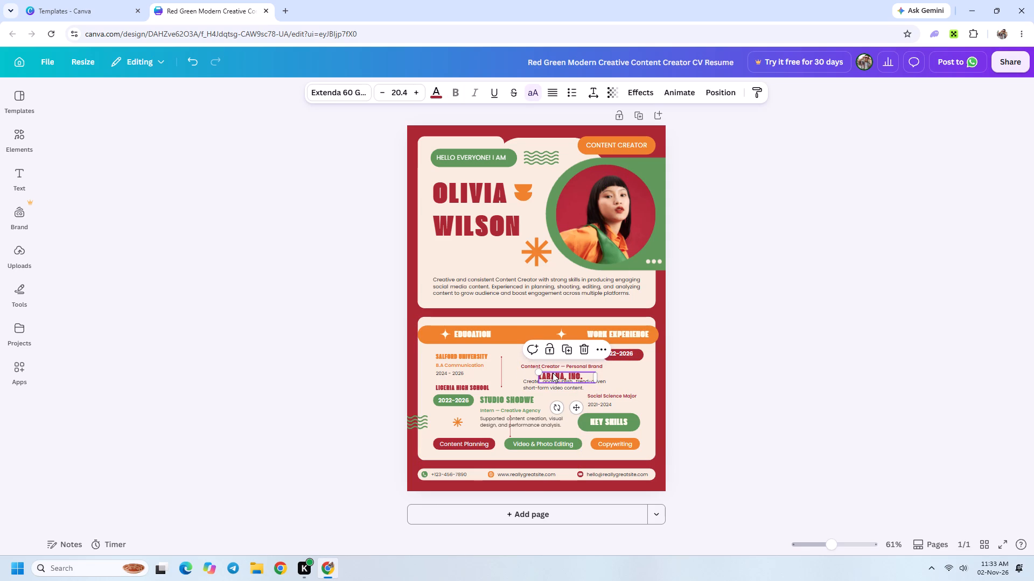
key(Up)
key(Up)
key(Up)
key(Up)
key(Up)
key(Up)
key(Up)
key(Up)
key(Up)
key(Up)
key(Up)
key(Up)
key(Up)
key(Up)
key(Up)
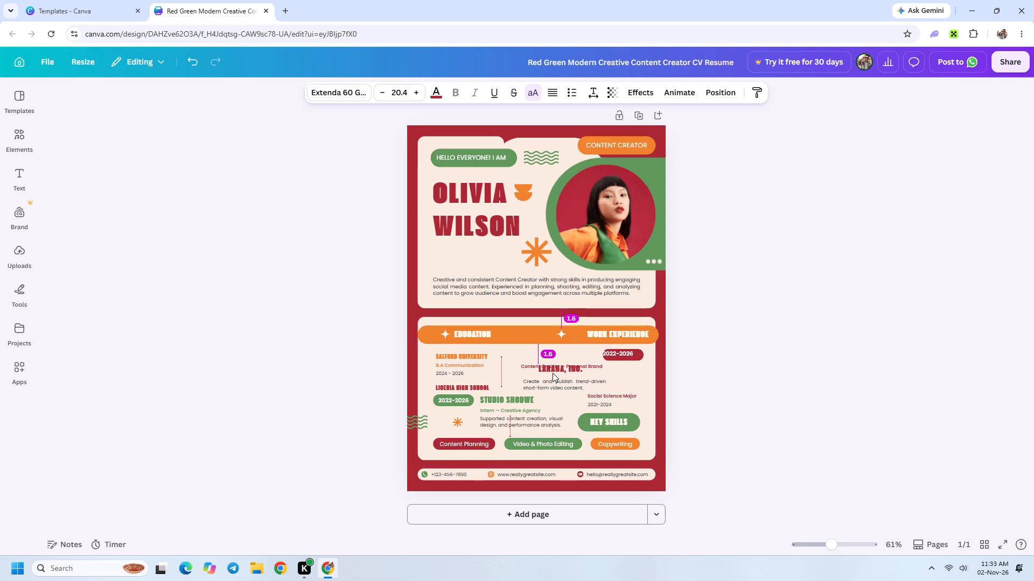
key(Up)
key(Up)
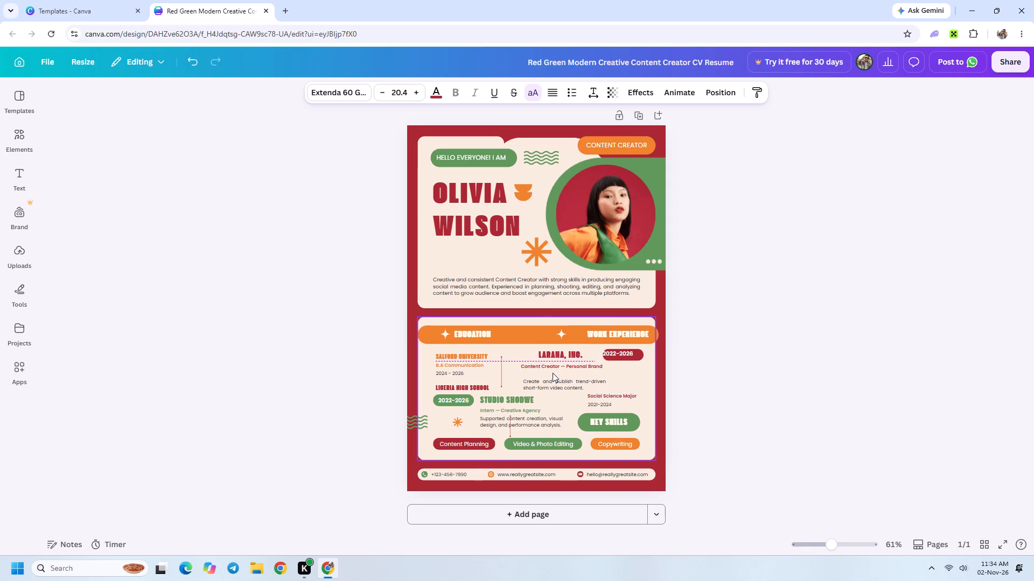
Nudge the short-form video description up beneath the Content Creator — Personal Brand line and align their left edges.
click(535, 384)
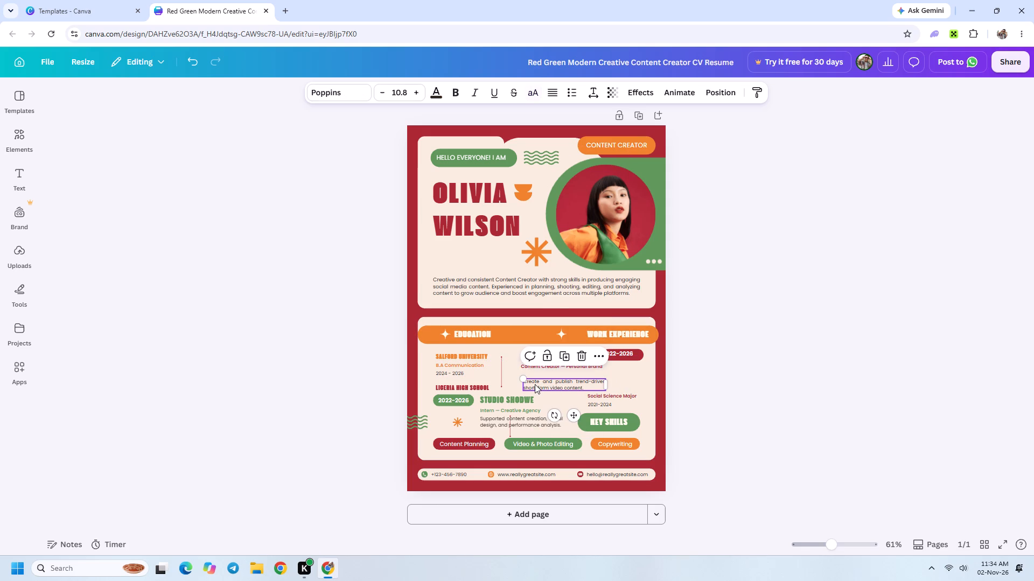
key(Up)
key(Up)
key(Up)
key(Up)
key(Left)
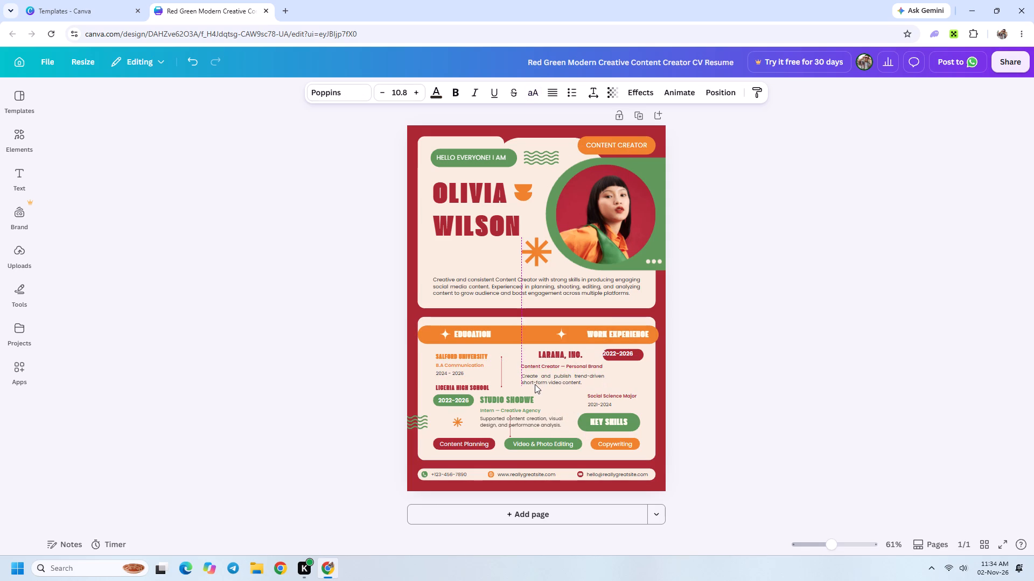
key(Up)
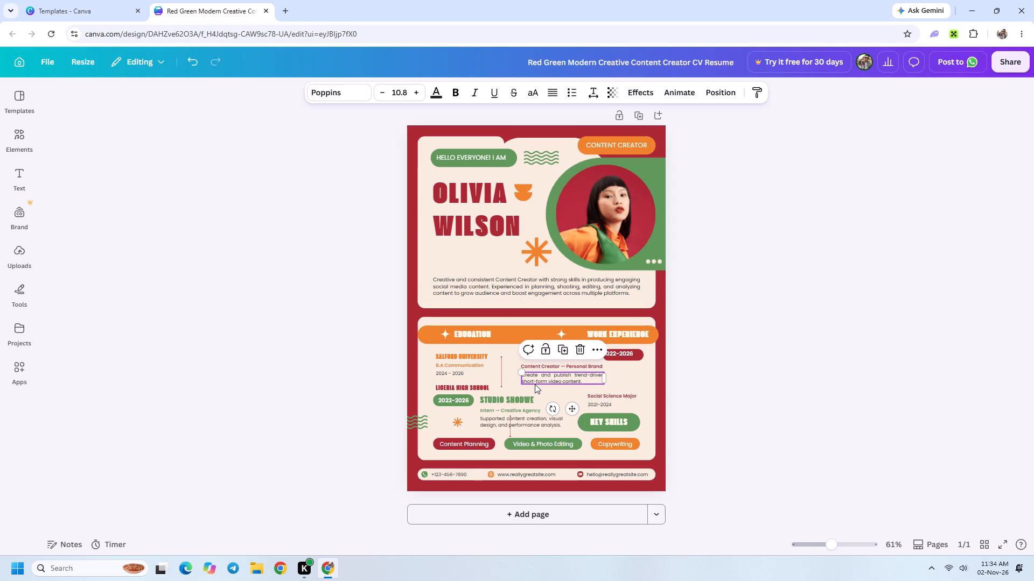
Nudge the white 2022-2026 text right to fit within the red date pill beside LARANA, INC.
click(509, 365)
click(624, 356)
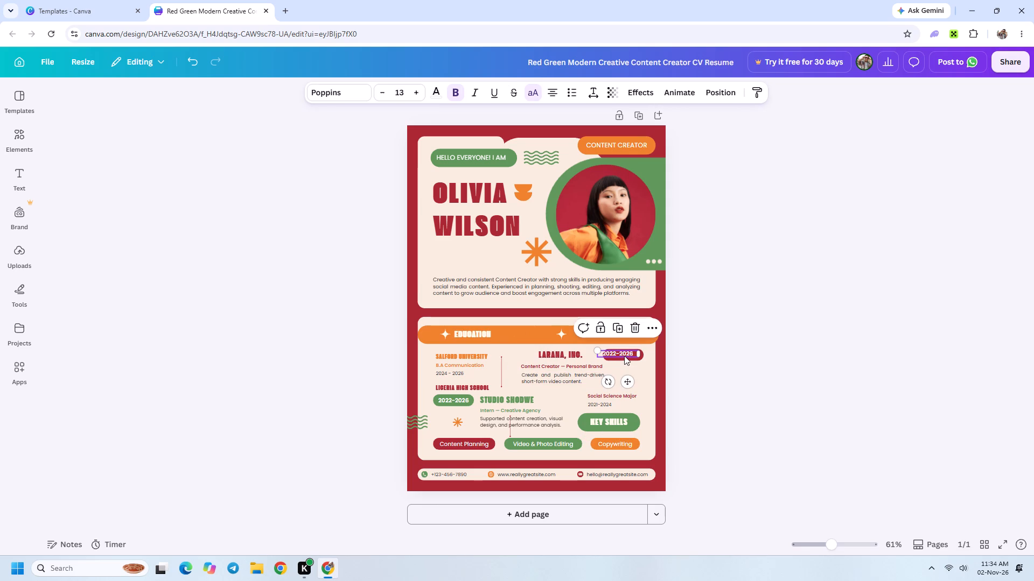
key(Right)
key(Right)
key(Right)
key(Right)
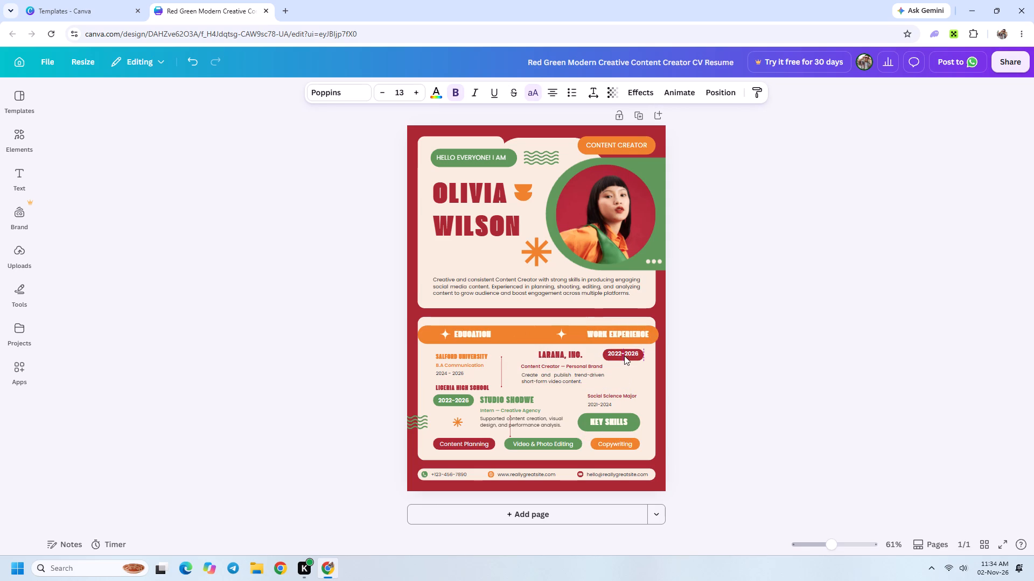
key(Right)
key(Right)
Move the white 2022-2026 text farther right and down off the red date pill, leaving the pill free to select.
click(630, 370)
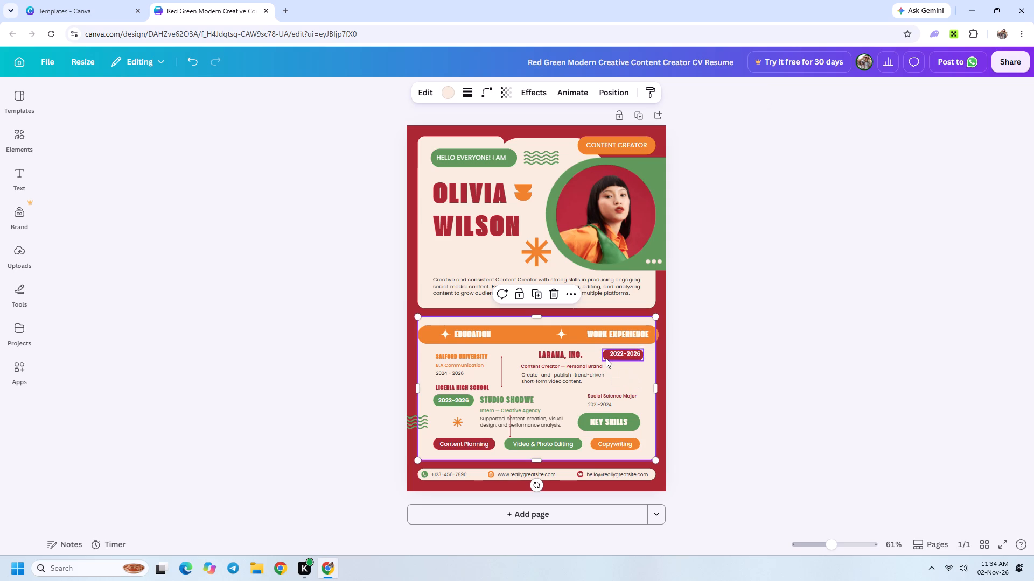
click(605, 358)
key(Right)
key(Right)
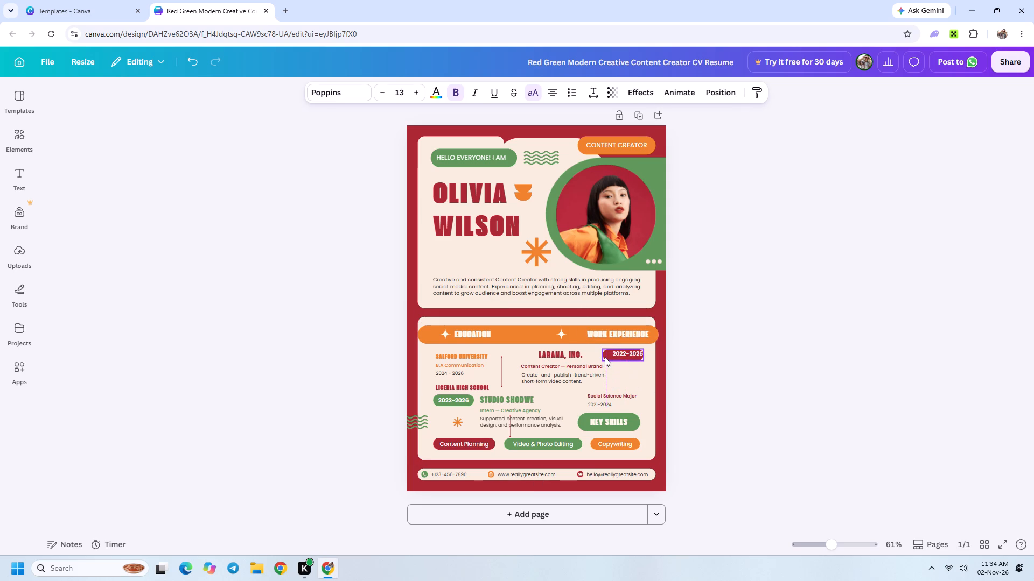
key(Right)
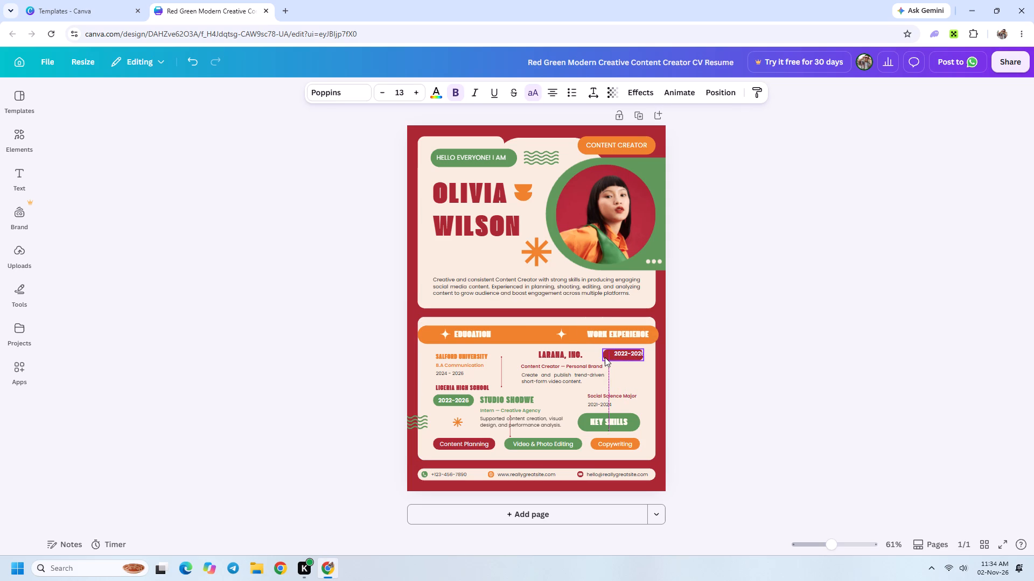
key(Right)
key(Right)
drag(618, 356, 620, 373)
Nudge the empty red date pill slightly right, away from LARANA, INC.
click(619, 357)
key(Right)
key(Right)
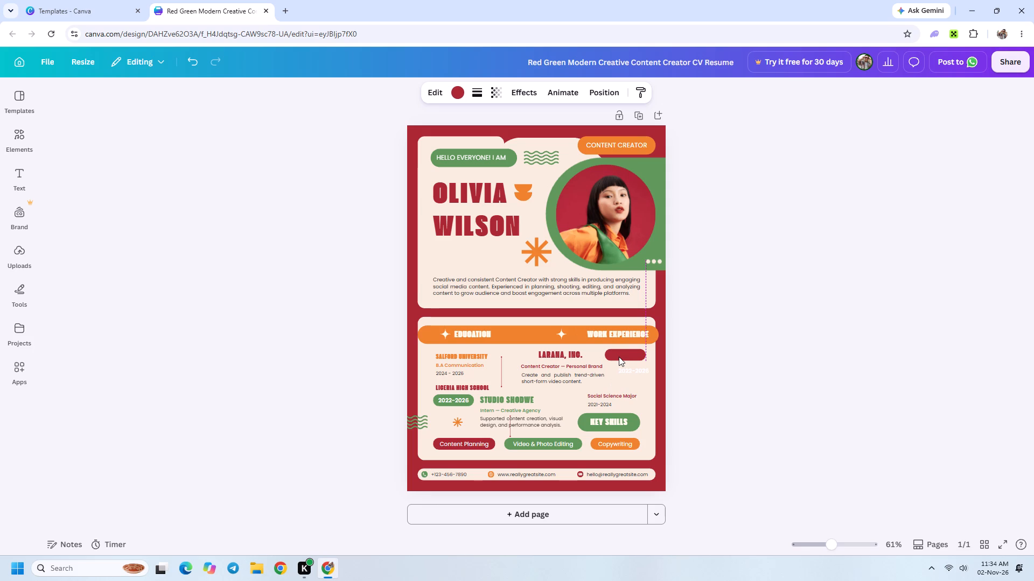
key(Right)
Move the white 2022-2026 text back up and left so it sits centred on the red date pill.
click(624, 370)
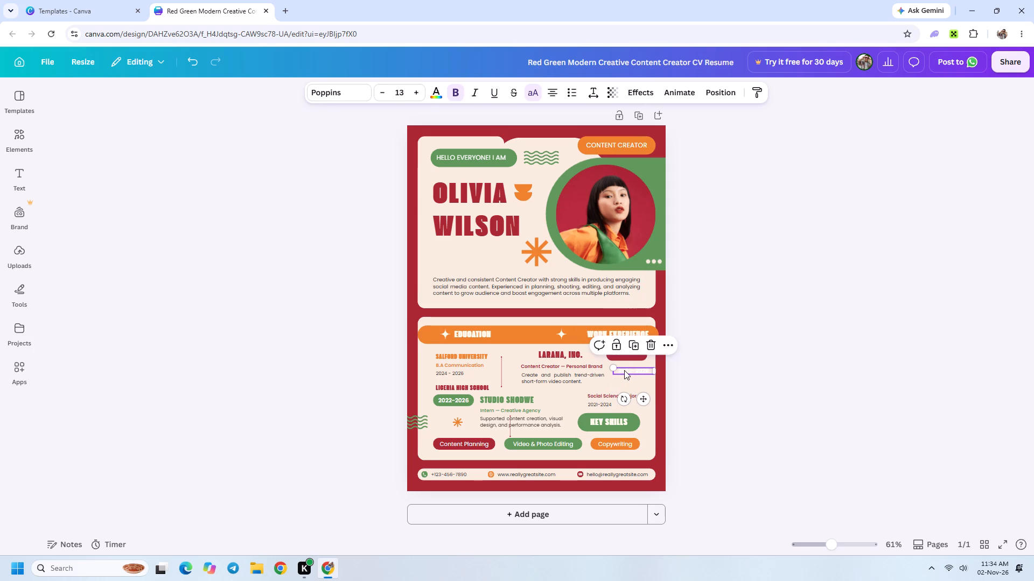
key(Up)
key(Up)
key(Up)
key(Up)
key(Up)
key(Up)
key(Up)
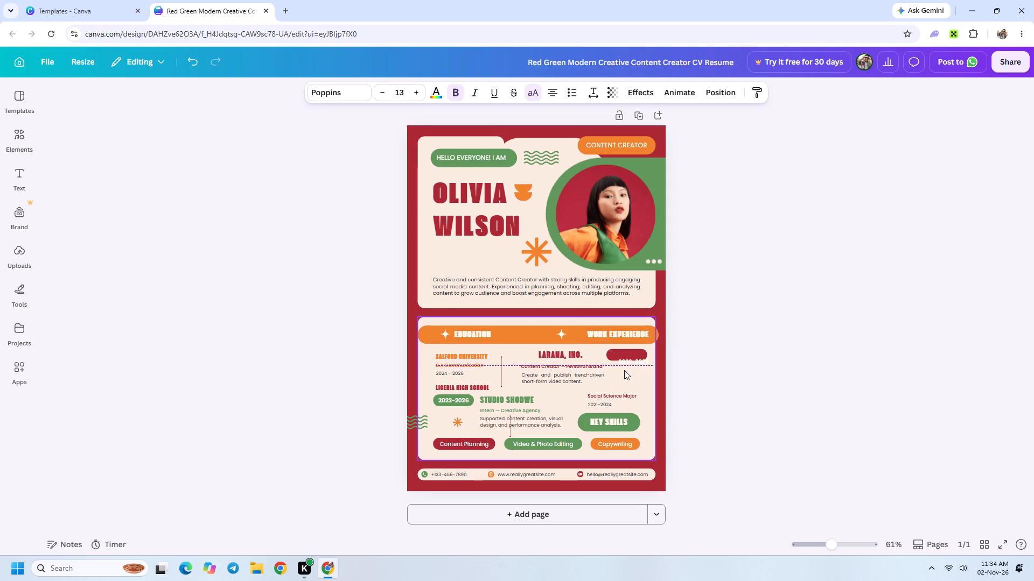
key(Up)
key(Up)
key(Up)
key(Up)
key(Left)
key(Left)
key(Left)
key(Left)
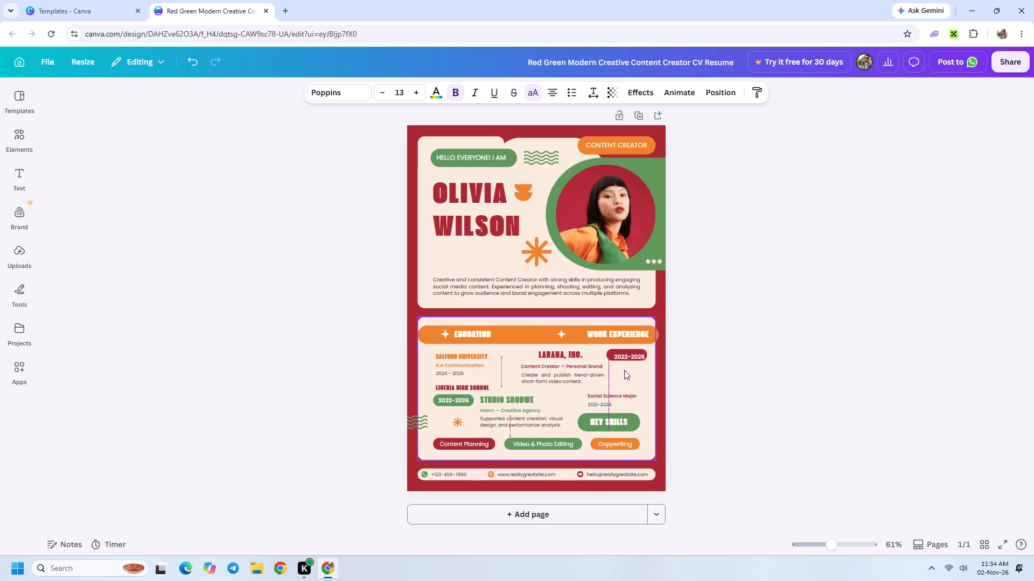
key(Up)
key(Left)
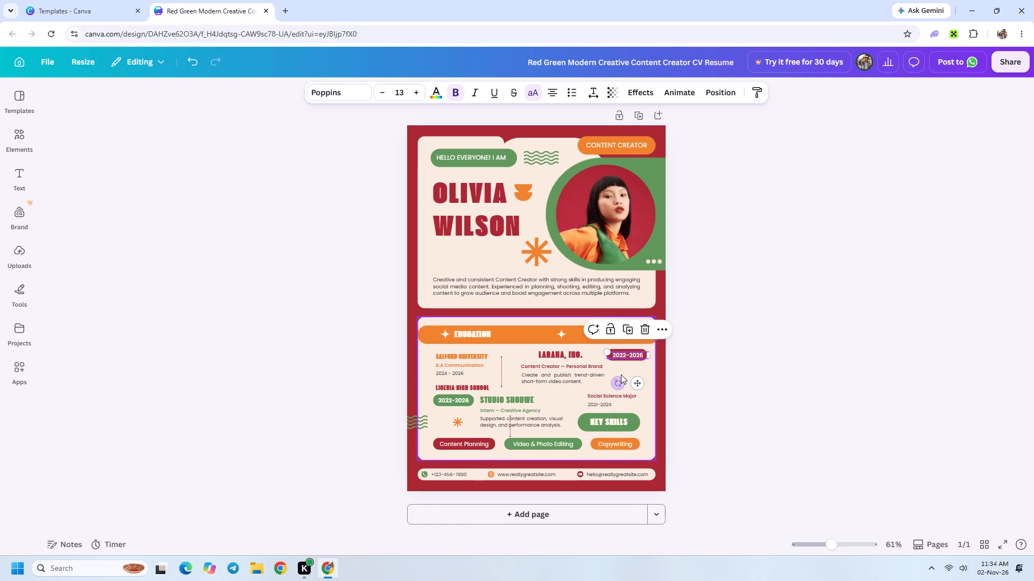
Move the white sparkle above LARANA, INC. left along the orange band, over the start of the Content Creator — Personal Brand line.
click(559, 338)
key(Left)
key(Left)
key(Left)
key(Left)
key(Left)
key(Left)
key(Left)
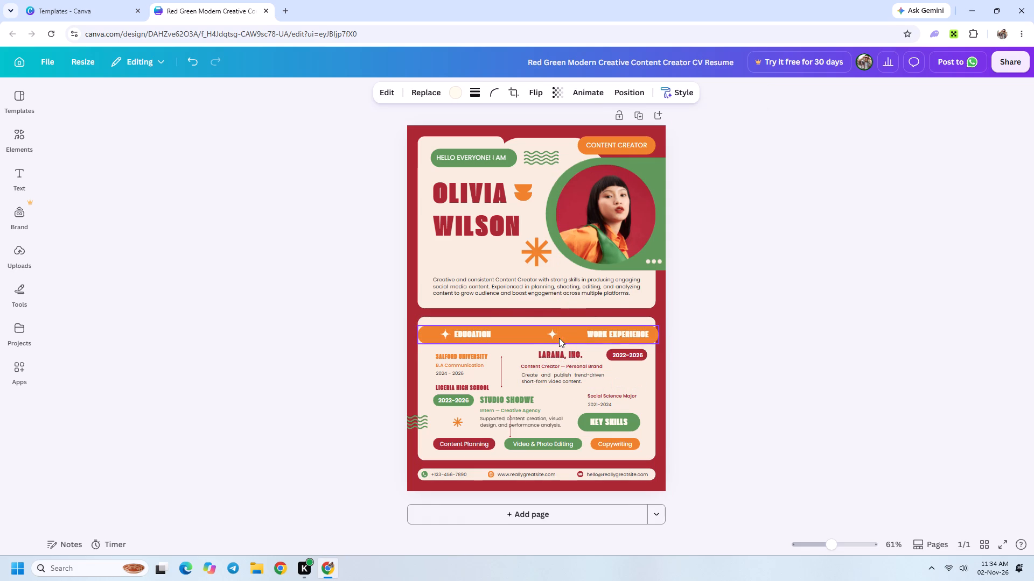
key(Left)
key(Left)
key(Left)
key(Left)
key(Left)
key(Left)
key(Left)
key(Left)
key(Left)
key(Left)
key(Left)
key(Left)
key(Left)
key(Left)
key(Left)
key(Left)
key(Left)
key(Left)
key(Left)
key(Left)
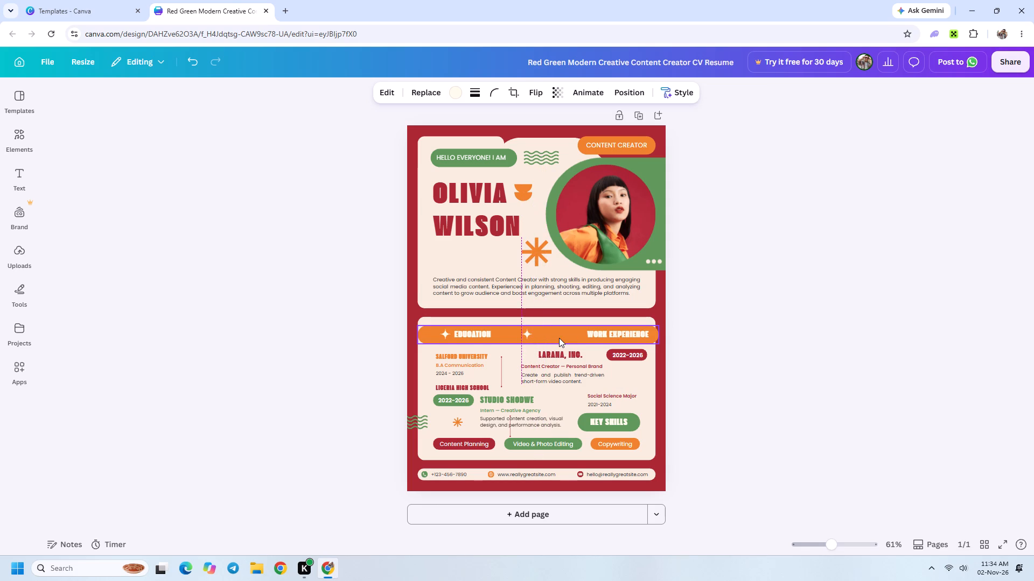
key(Left)
key(Left)
key(Left)
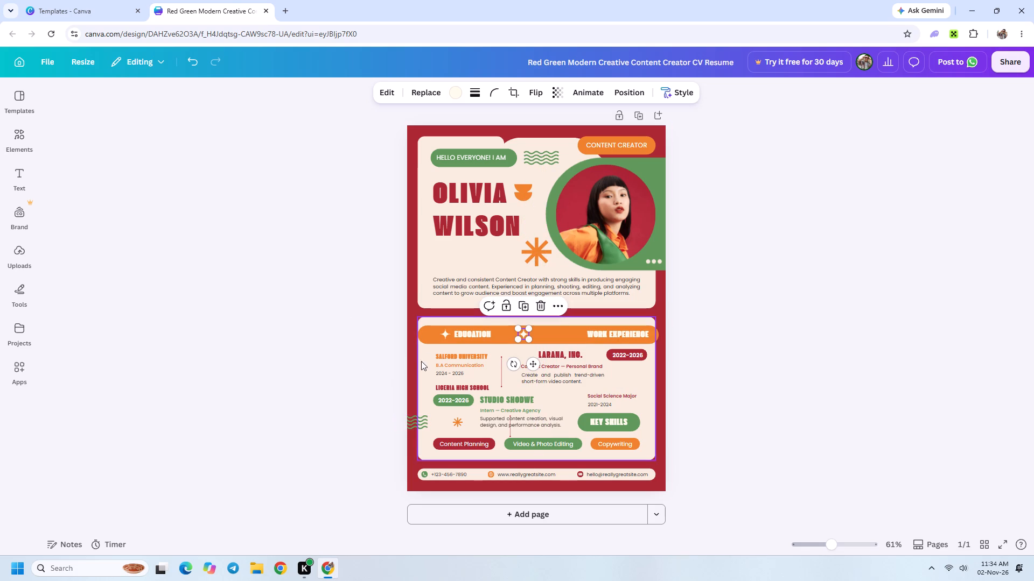
Nudge the white sparkle beside EDUCATION slightly left along the orange band.
click(448, 332)
key(Left)
key(Left)
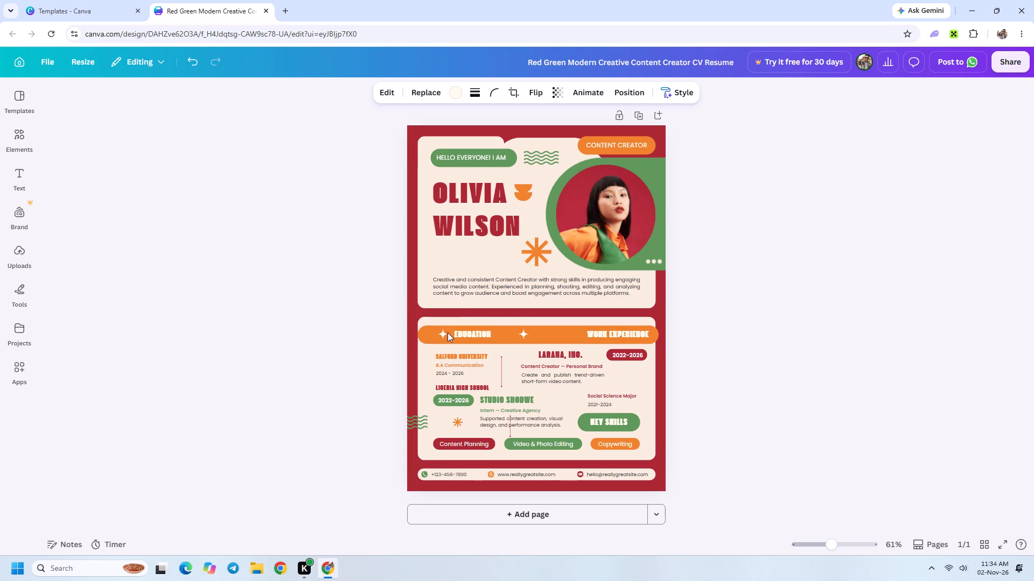
key(Left)
key(Left)
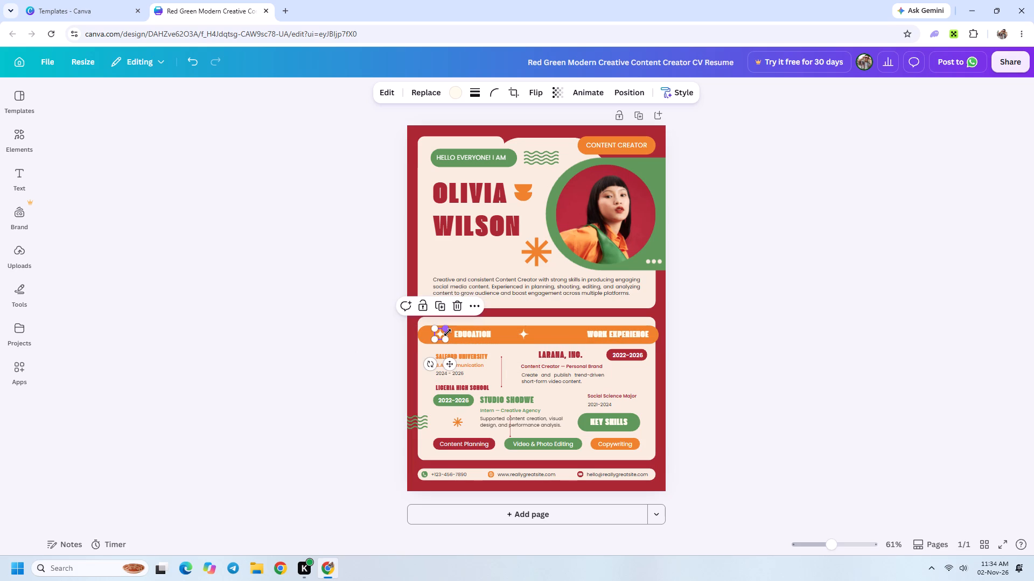
Nudge the EDUCATION heading slightly left on the orange band toward its sparkle.
click(472, 337)
key(Left)
key(Left)
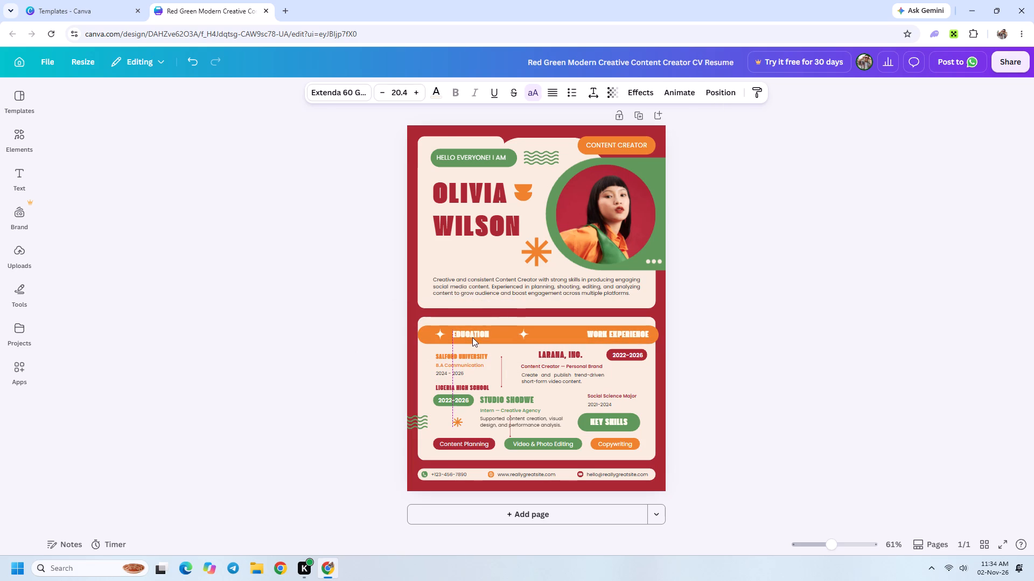
Move the WORK EXPERIENCE heading left along the orange band until it sits just beside the second white sparkle.
click(640, 338)
key(Left)
key(Left)
key(Left)
key(Left)
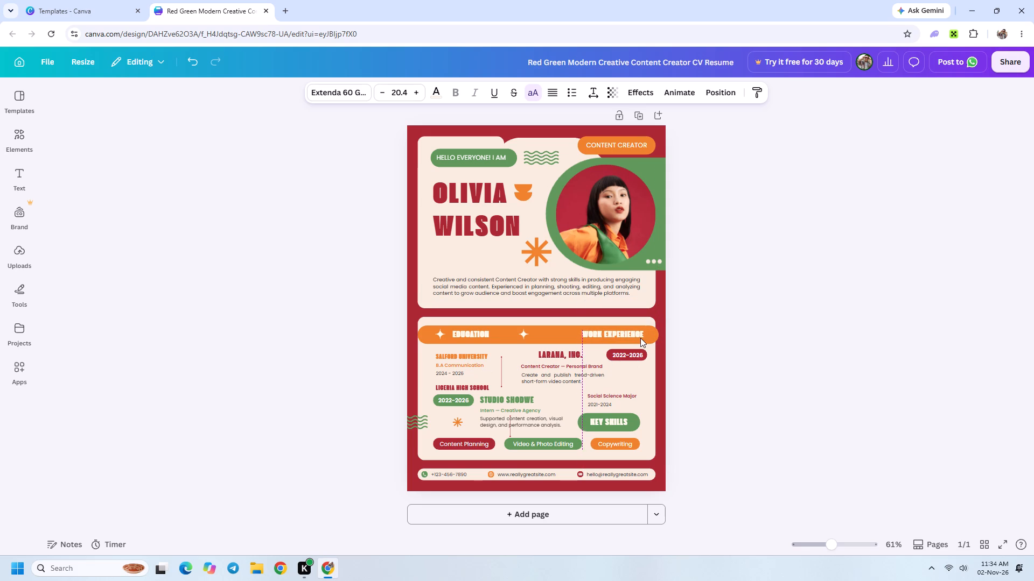
key(Left)
key(Left)
key(Left)
key(Left)
key(Left)
key(Left)
key(Left)
key(Left)
key(Left)
key(Left)
key(Left)
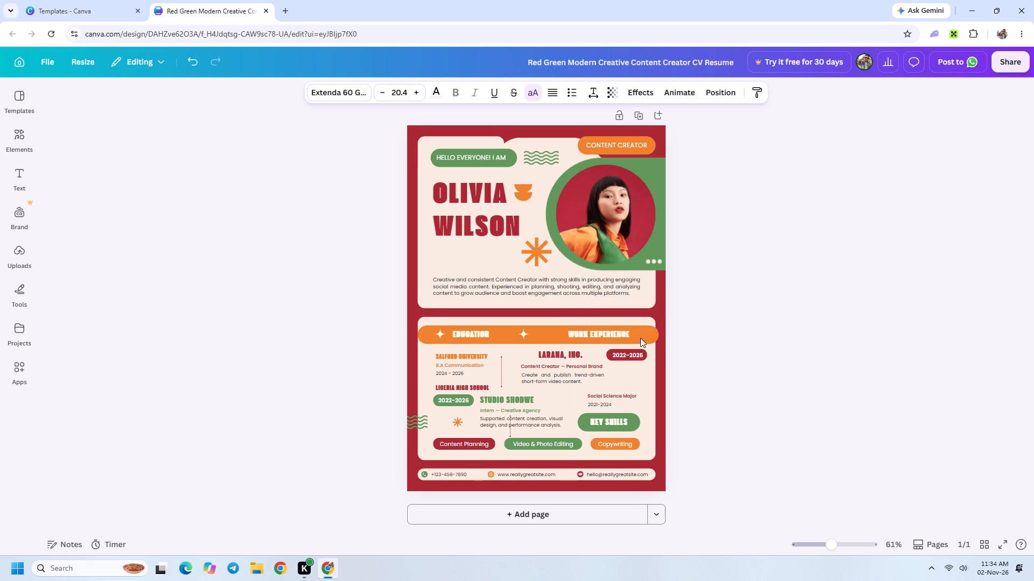
key(Left)
key(Left)
key(Left)
key(Left)
key(Left)
key(Left)
key(Left)
key(Left)
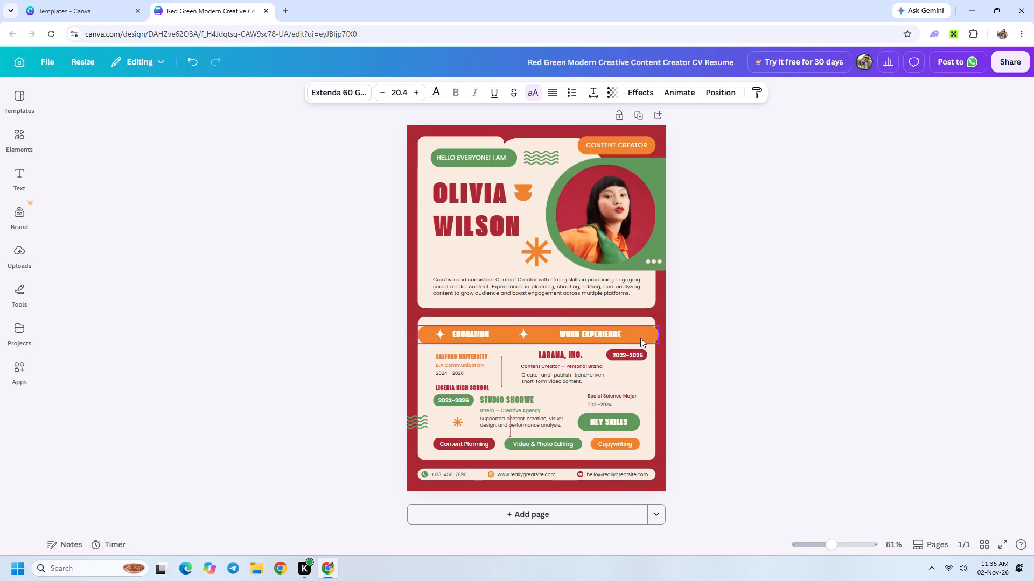
key(Left)
key(Left)
key(Left)
key(Left)
key(Left)
key(Left)
key(Left)
key(Left)
key(Left)
key(Left)
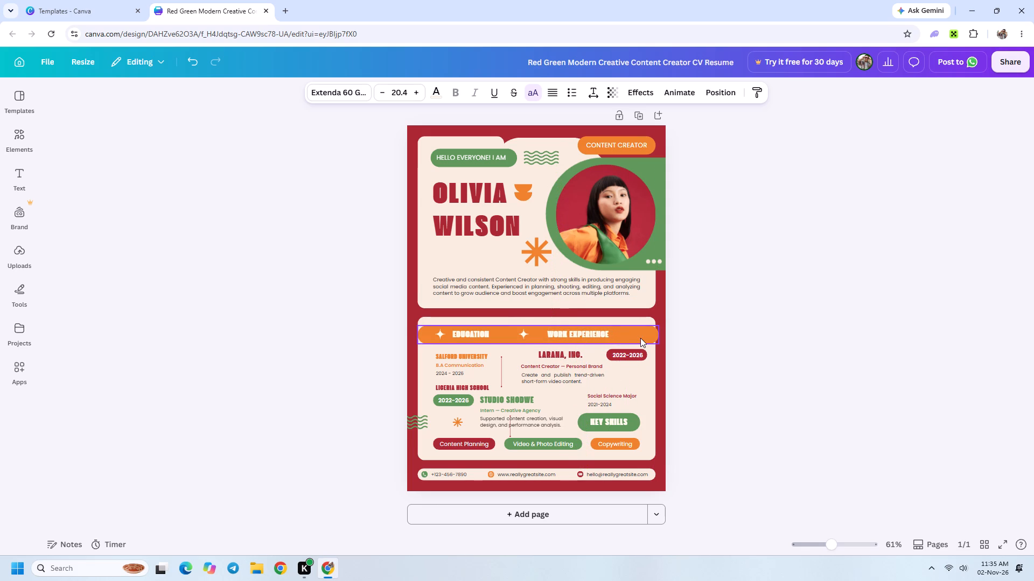
key(Left)
key(Left)
key(Left)
key(Left)
key(Left)
key(Left)
key(Left)
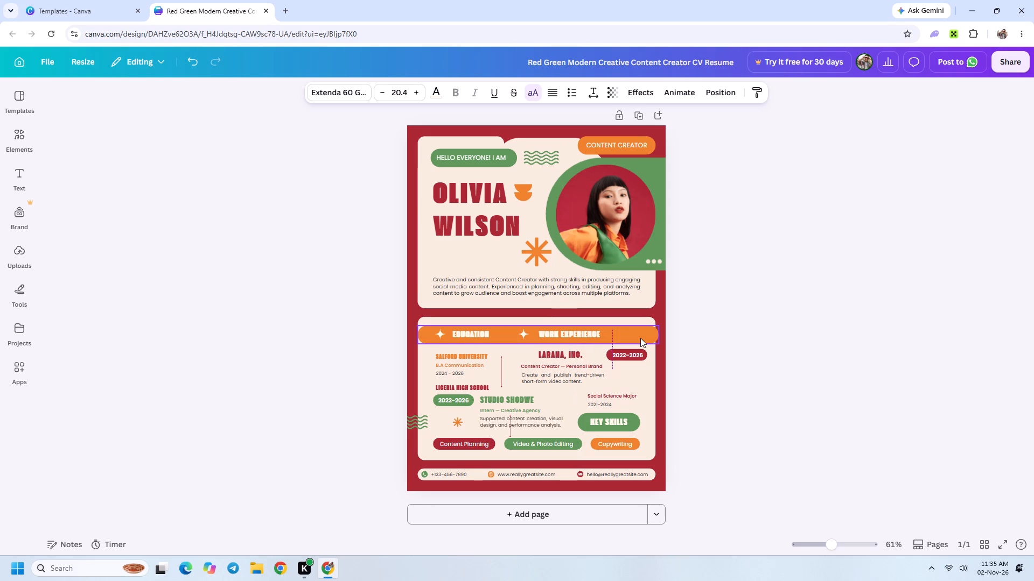
key(Left)
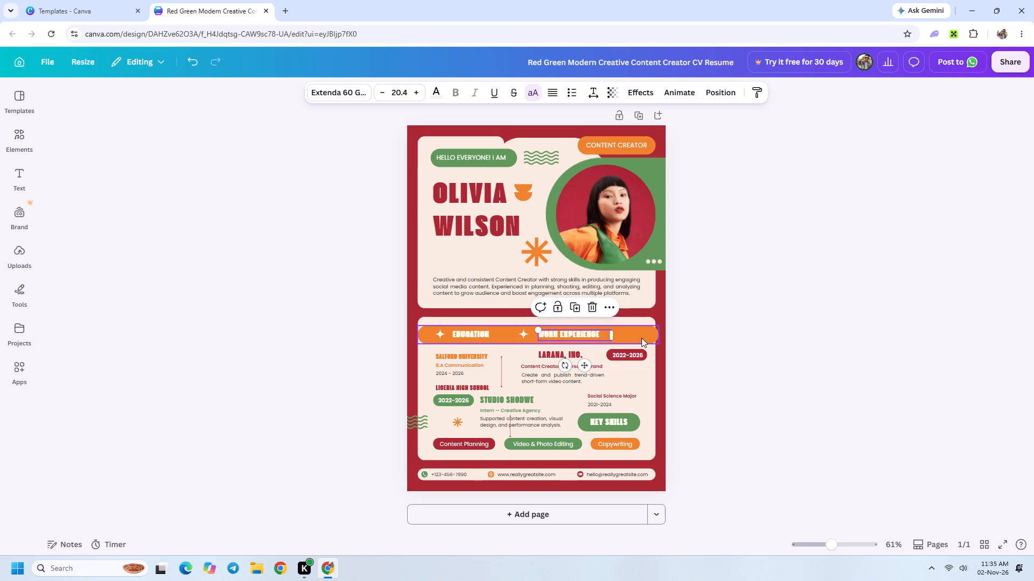
click(634, 377)
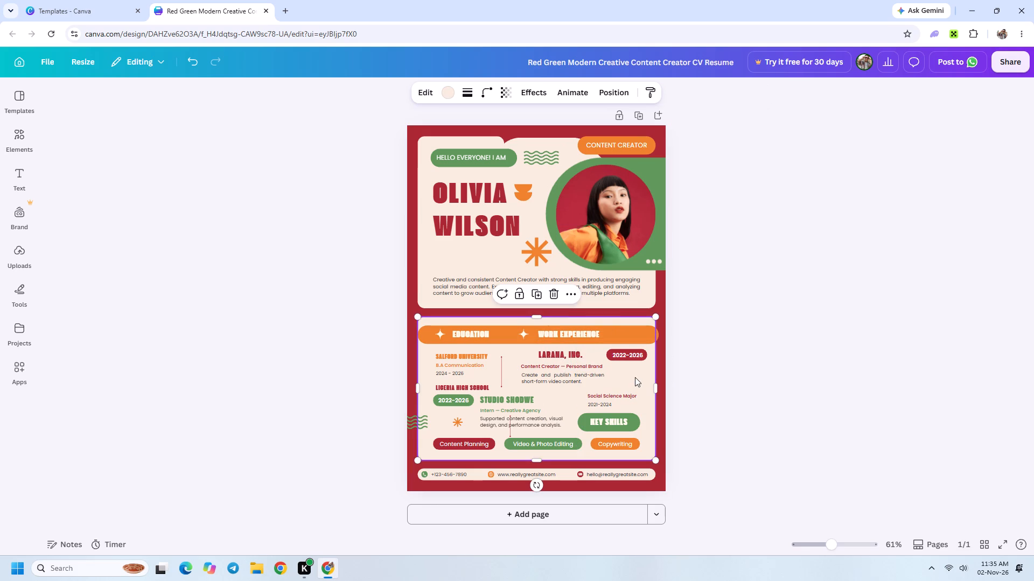
key(Escape)
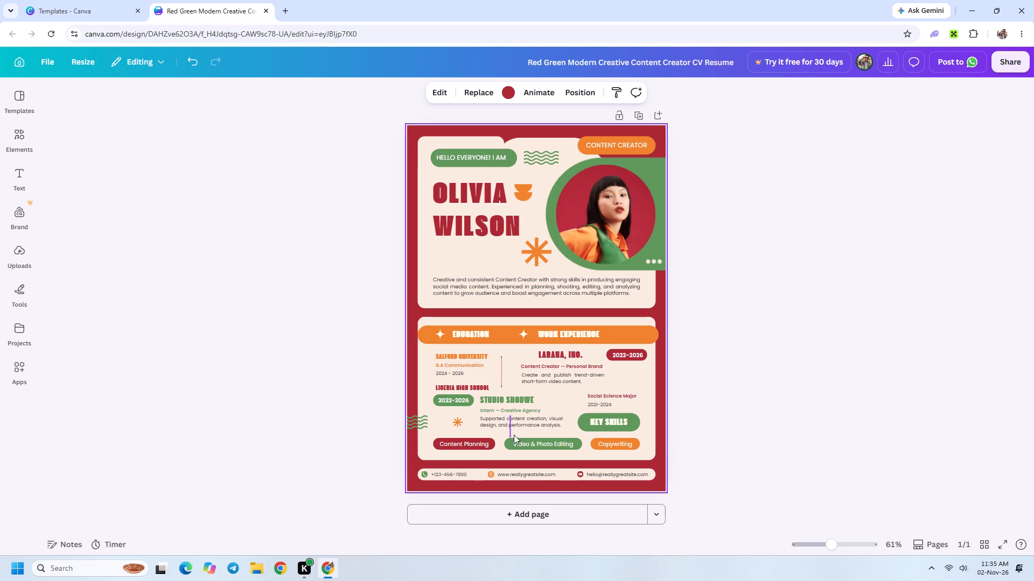
Move the red vertical line from the Studio Shodwe description up between the columns, parallel to the other line and just before the LARANA, INC. text.
drag(510, 435, 550, 387)
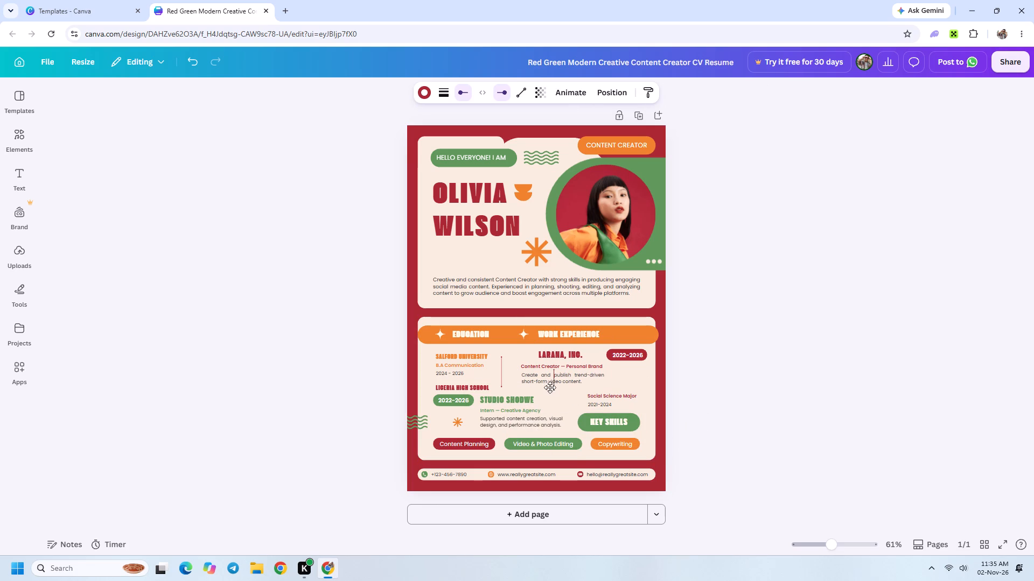
drag(550, 387, 514, 377)
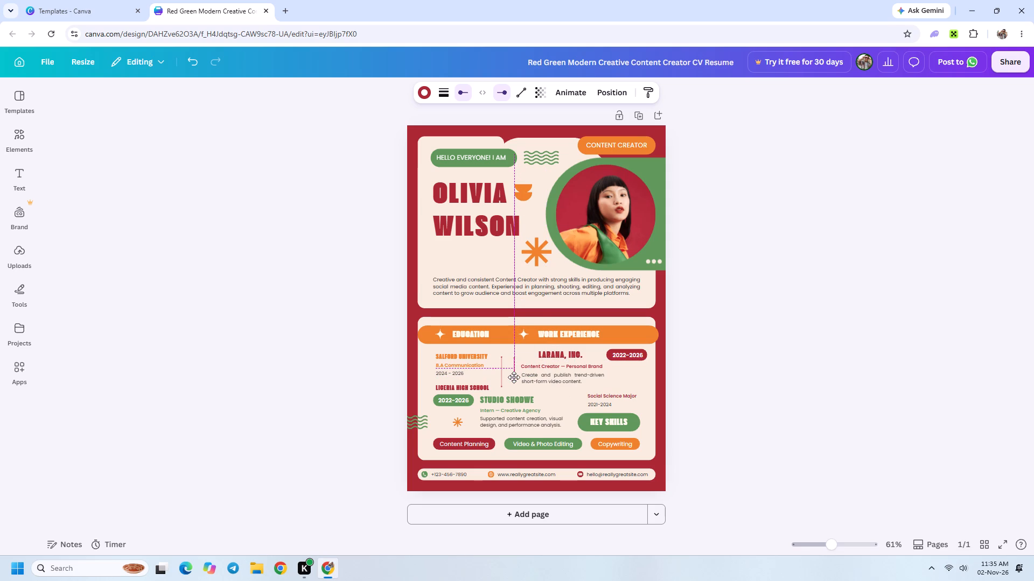
drag(514, 377, 514, 377)
drag(513, 379, 514, 387)
click(508, 375)
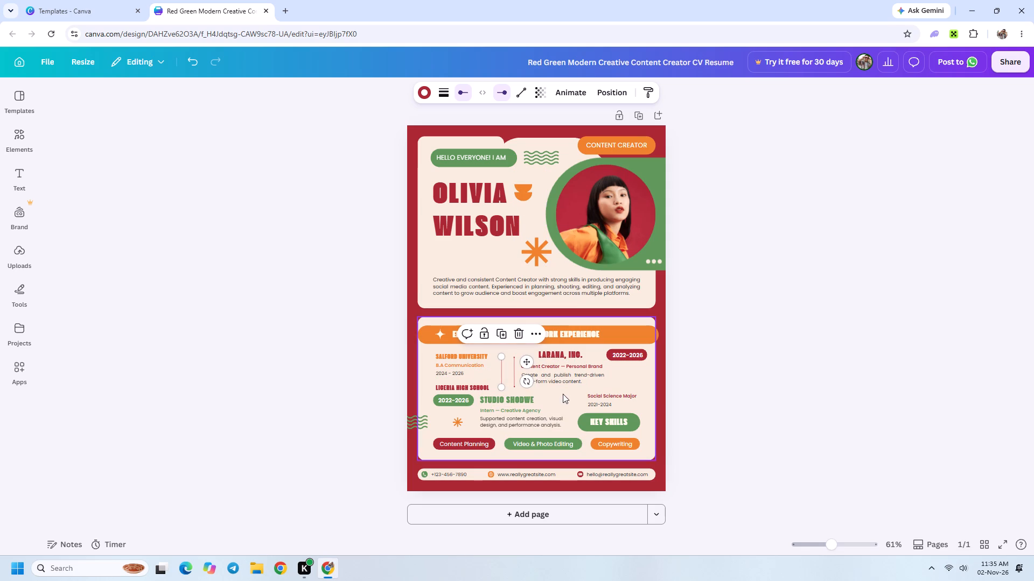
click(563, 398)
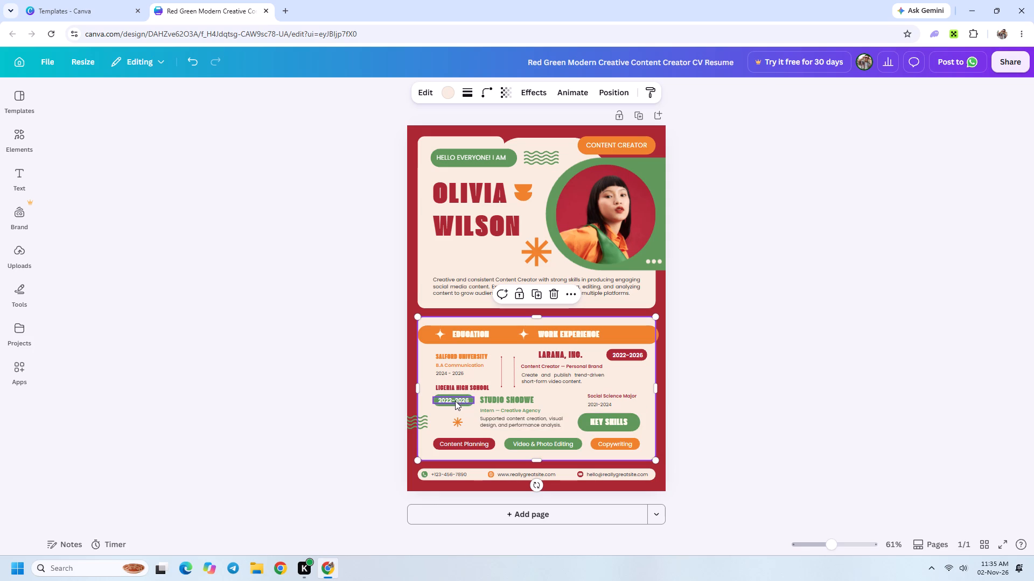
Move the white 2022-2026 text and its green pill from beside STUDIO SHODWE to the right, just above KEY SKILLS at the cream card's edge.
drag(455, 401, 611, 434)
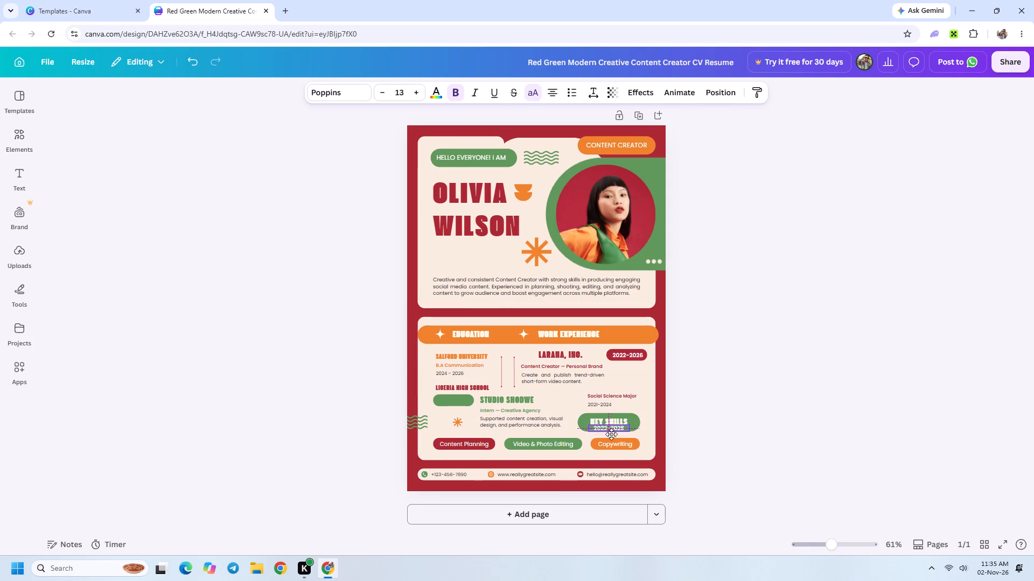
drag(611, 434, 639, 408)
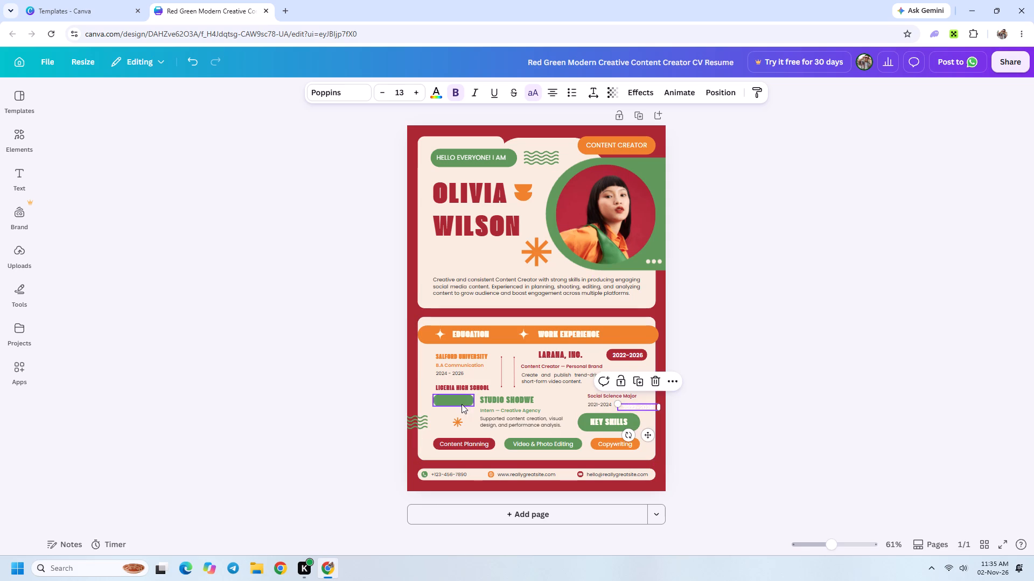
drag(461, 403, 643, 410)
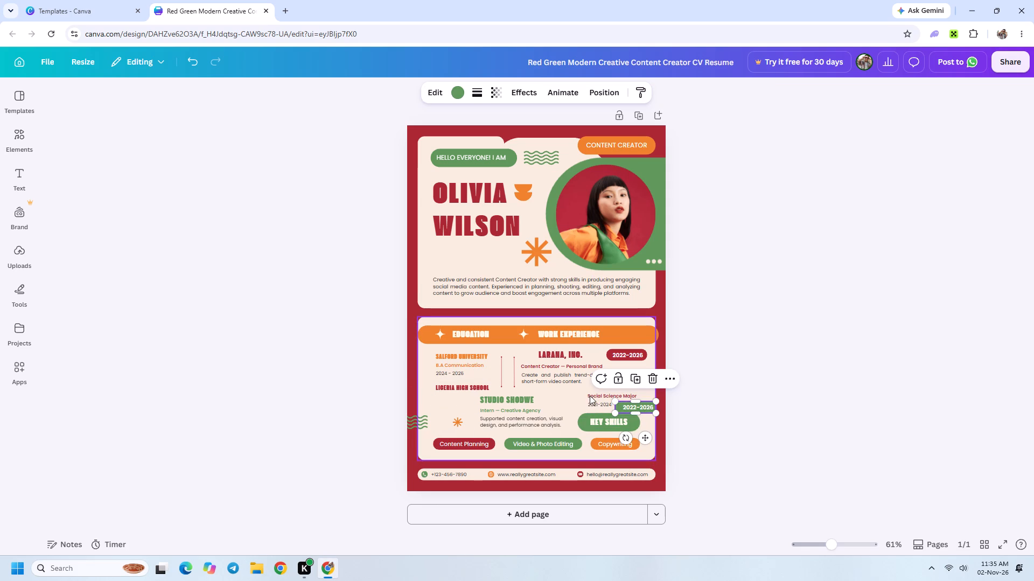
Move the green STUDIO SHODWE heading slightly right, below the LARANA, INC. description.
drag(492, 399, 519, 398)
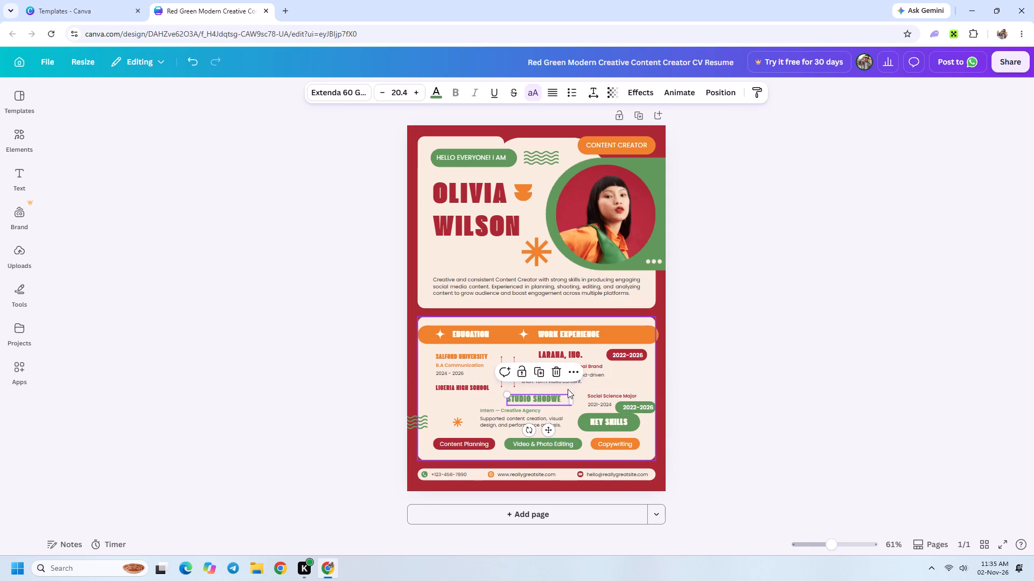
Move the Social Science Major line left across the cream card to beneath LICERIA HIGH SCHOOL in the Education column.
click(595, 393)
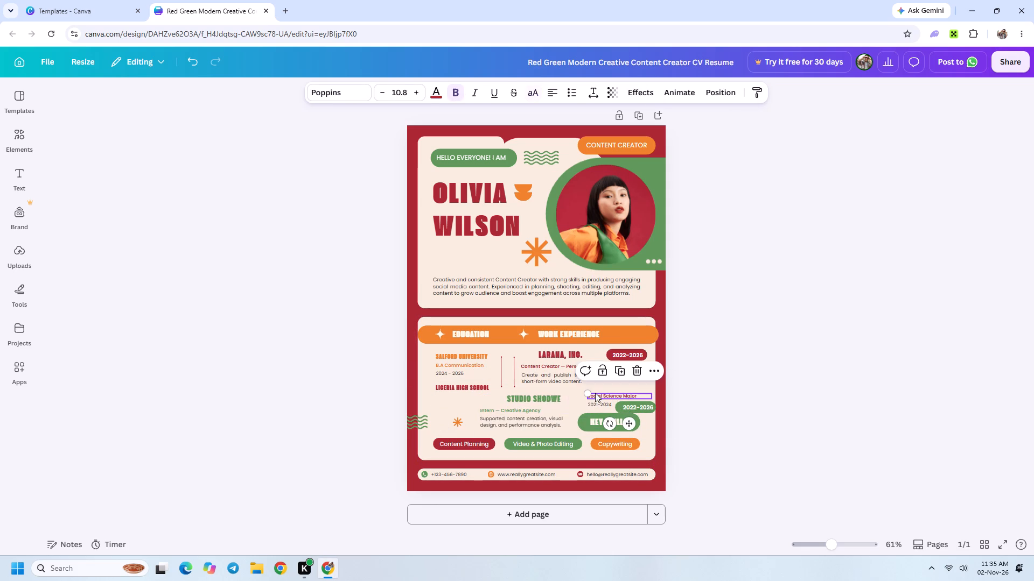
key(Left)
key(Left)
key(Left)
key(Left)
key(Left)
key(Left)
key(Left)
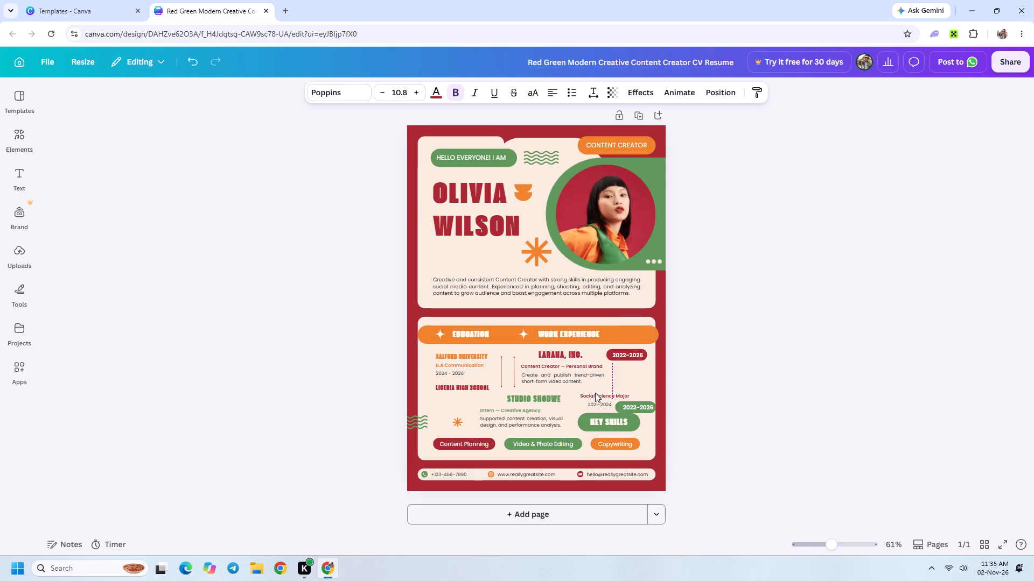
key(Left)
key(Left)
key(Left)
key(Left)
key(Left)
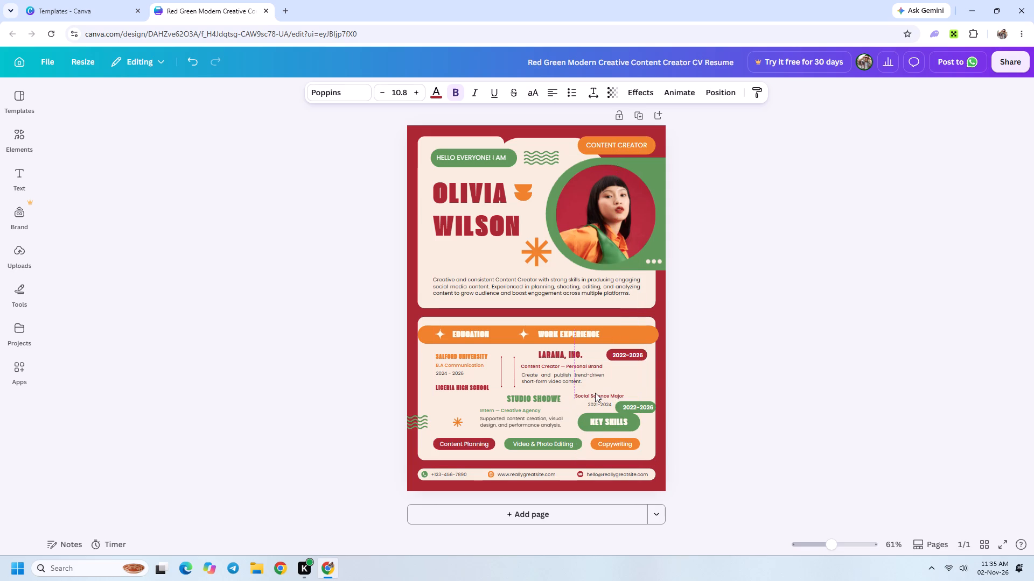
key(Left)
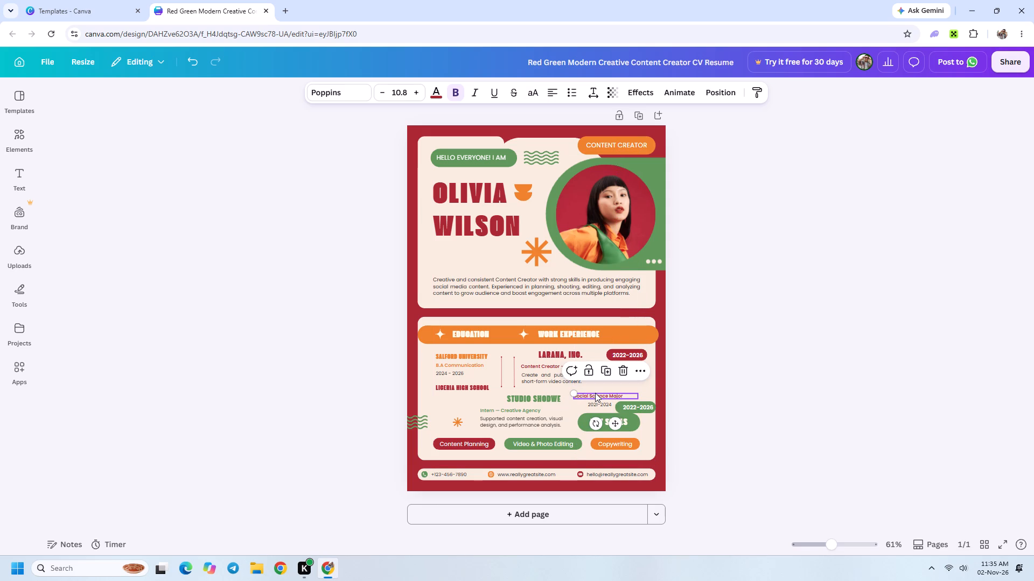
key(Left)
key(Left)
key(Left)
key(Left)
key(Left)
key(Left)
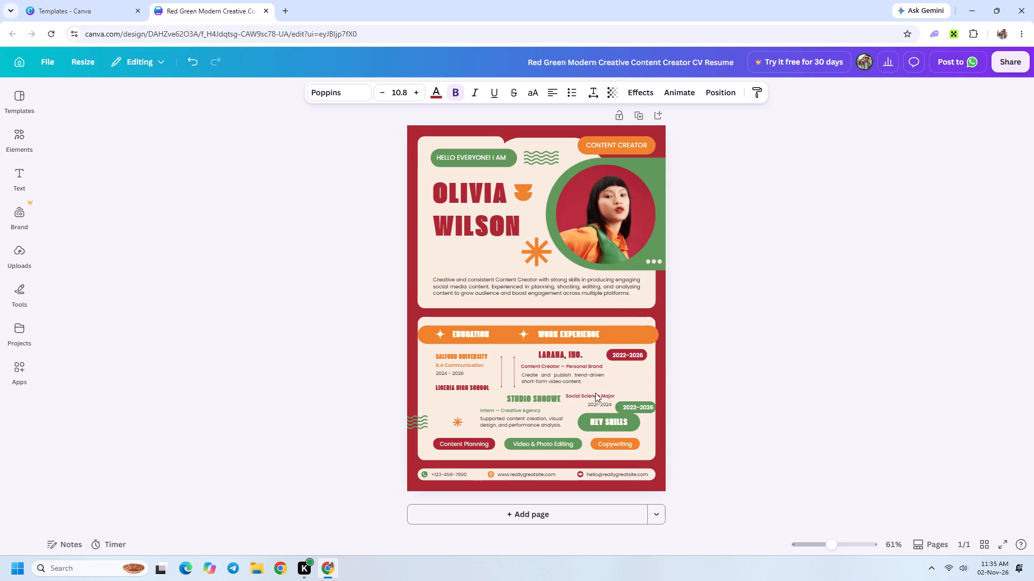
key(Left)
key(Left)
key(Left)
key(Left)
key(Left)
key(Left)
key(Left)
key(Left)
key(Left)
key(Left)
key(Left)
key(Left)
key(Left)
key(Left)
key(Left)
key(Left)
key(Left)
key(Left)
key(Left)
key(Left)
key(Left)
key(Left)
key(Left)
key(Left)
key(Left)
key(Left)
key(Left)
key(Left)
key(Left)
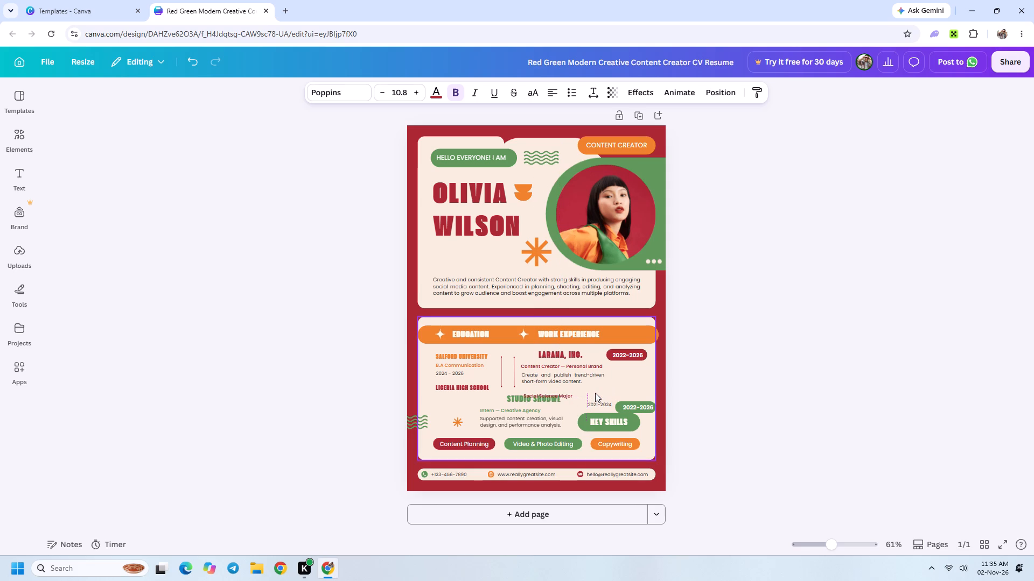
key(Left)
key(Left)
key(Left)
key(Left)
key(Left)
key(Left)
key(Left)
key(Left)
key(Left)
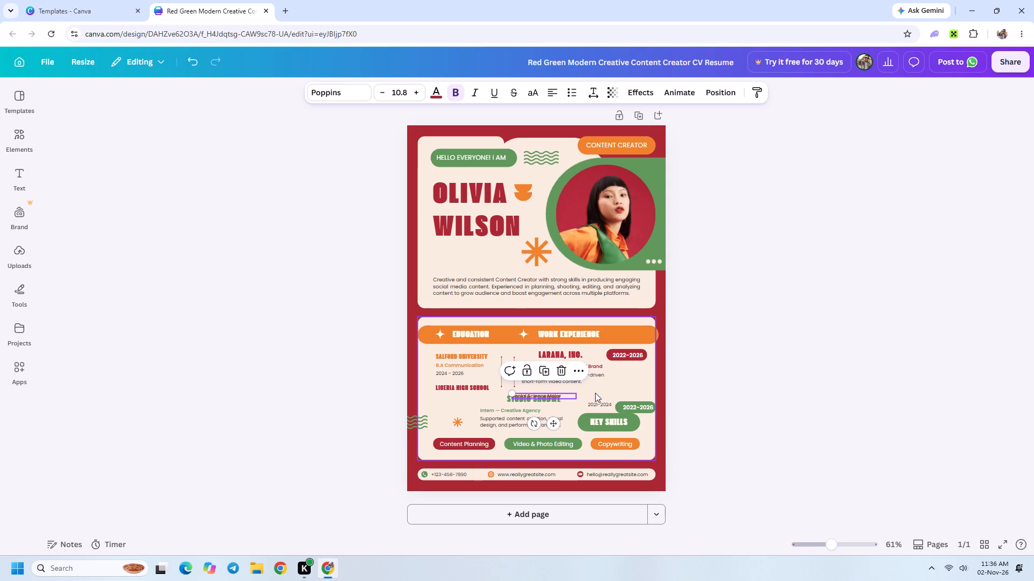
key(Left)
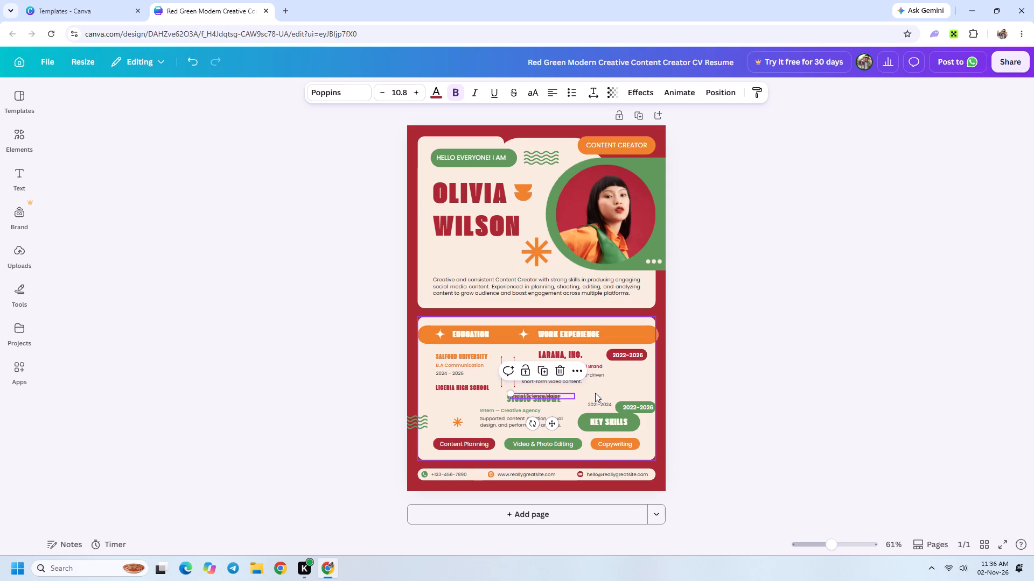
key(Left)
key(Left)
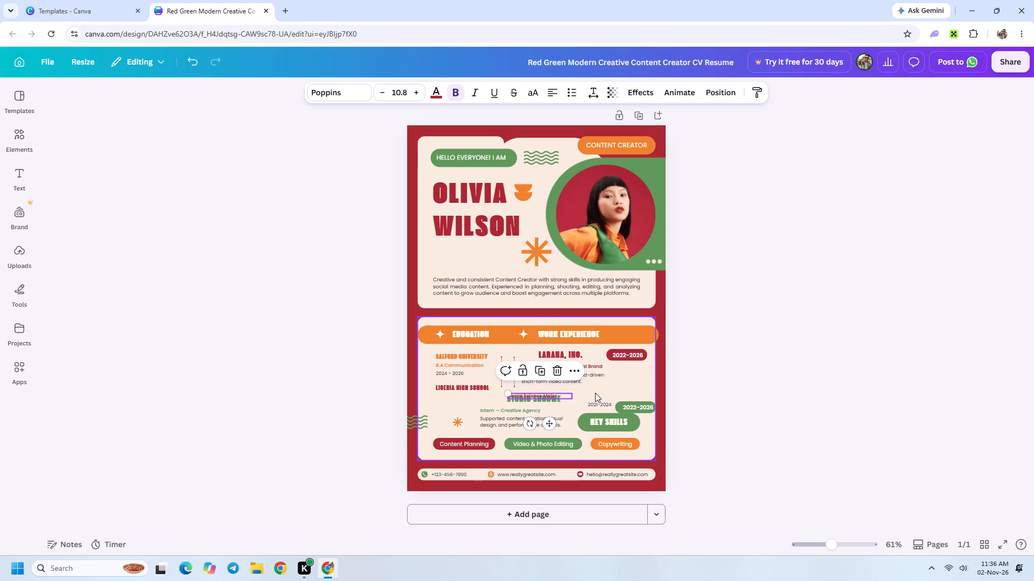
key(Left)
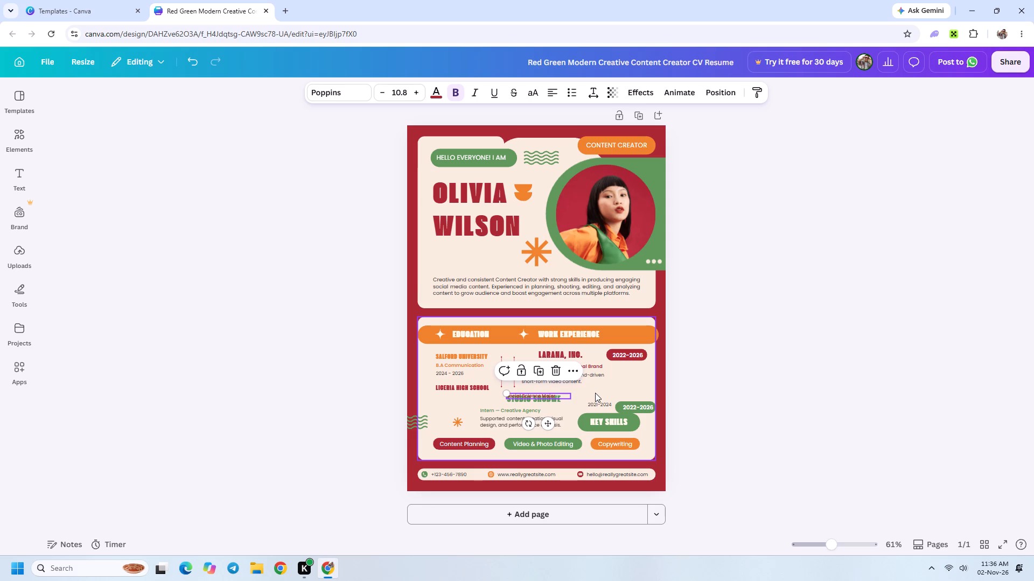
key(Left)
key(Left)
key(Left)
key(Left)
key(Left)
key(Left)
key(Left)
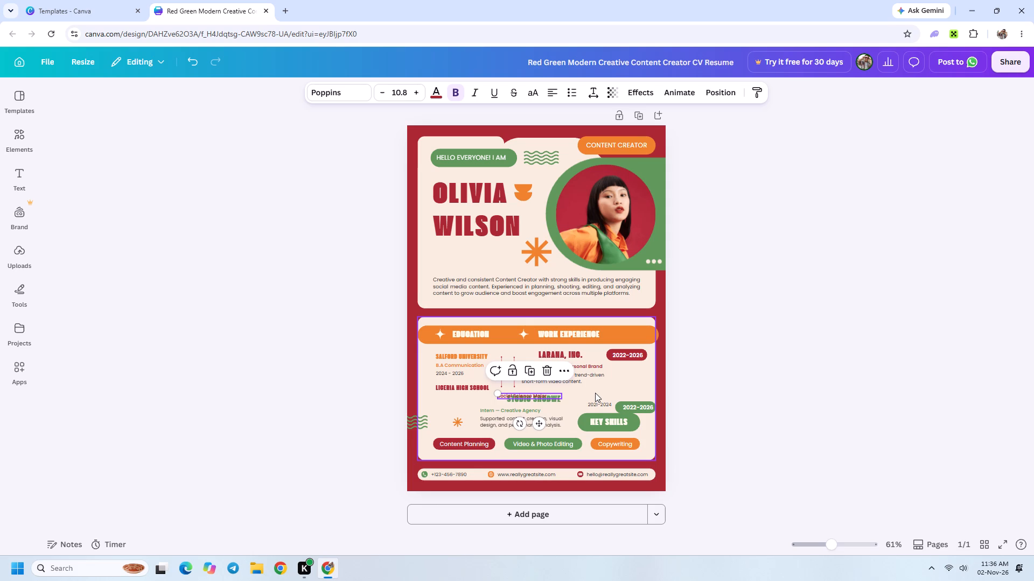
key(Left)
key(Left)
key(Left)
key(Left)
key(Left)
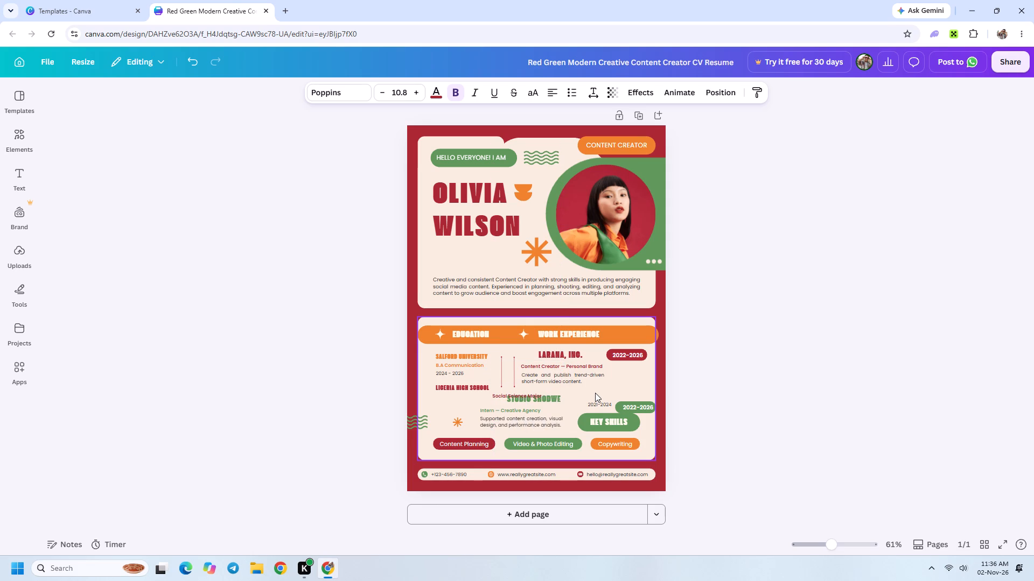
key(Left)
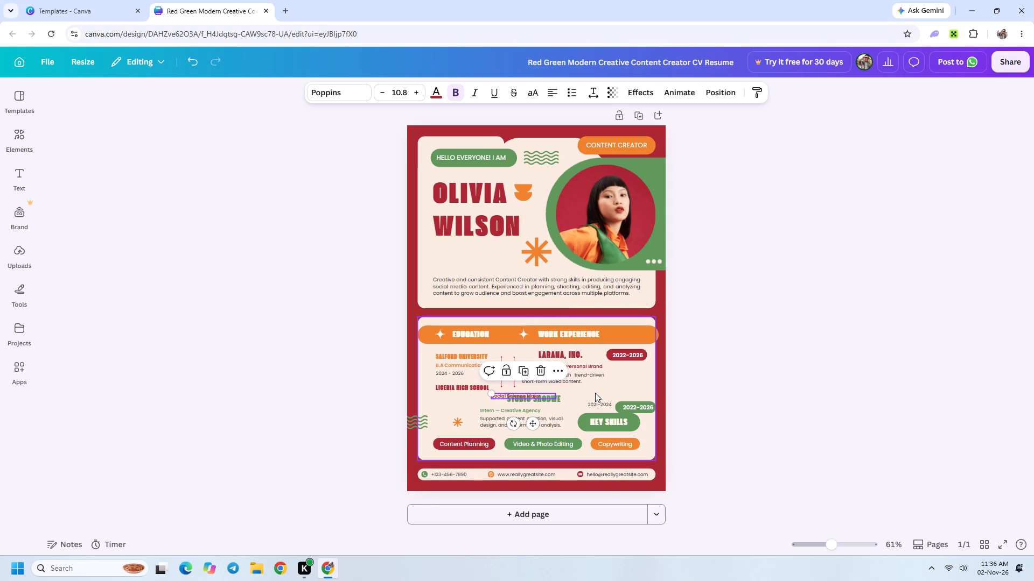
key(Left)
key(Left)
key(Left)
key(Left)
key(Left)
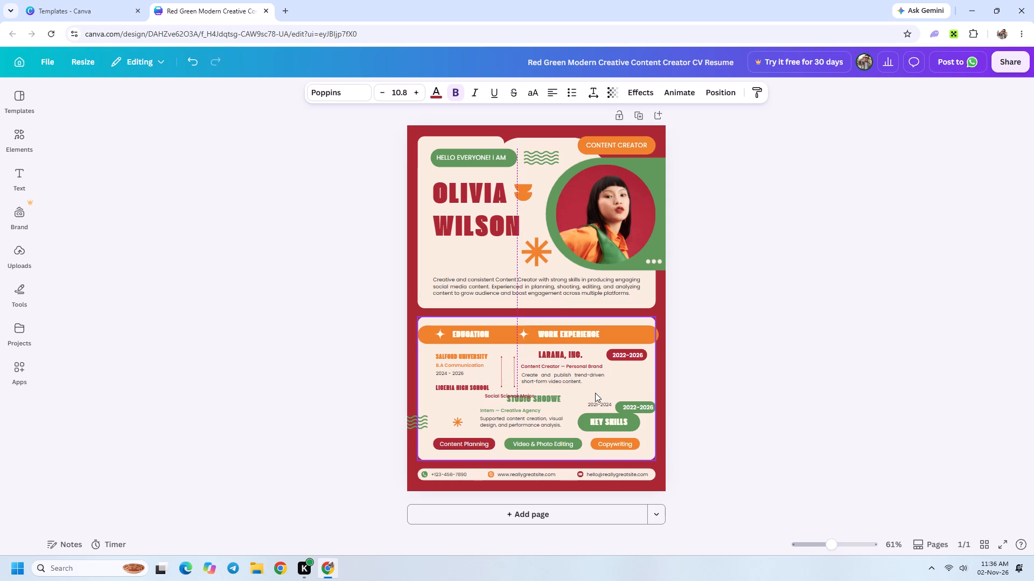
key(Left)
key(Left)
key(Left)
key(Left)
key(Left)
key(Left)
key(Left)
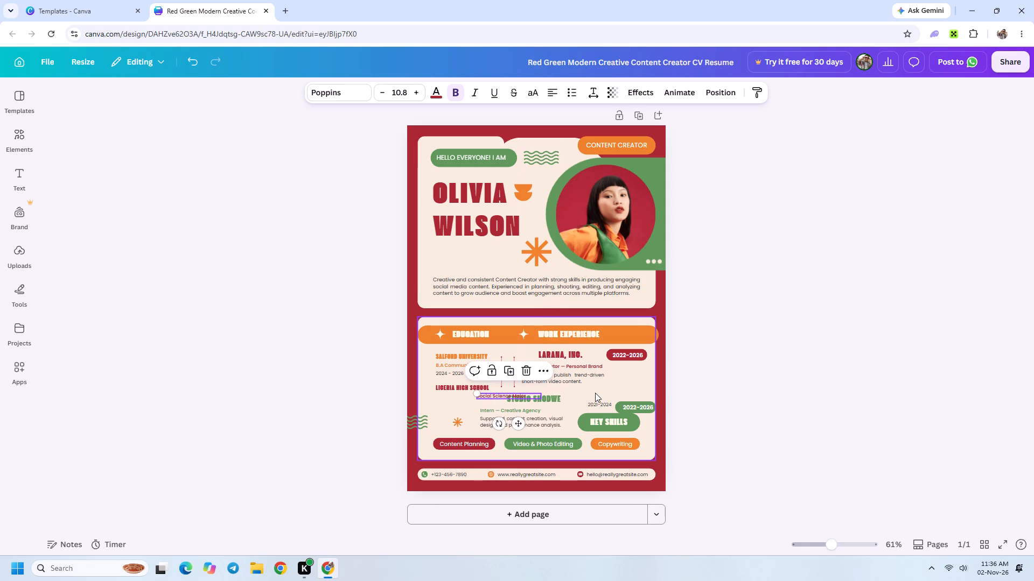
key(Left)
key(Left)
key(Left)
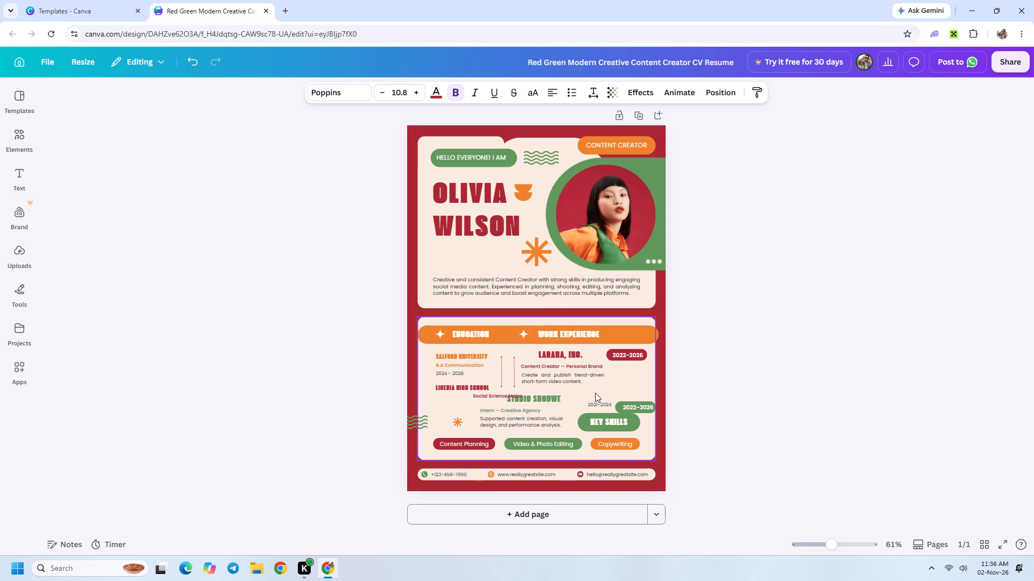
key(Left)
key(Left)
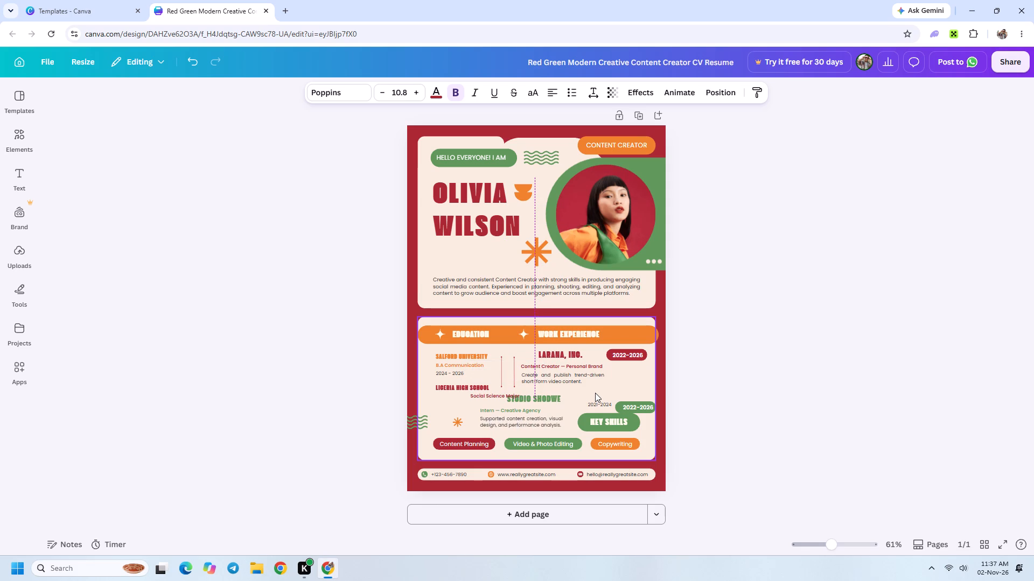
key(Left)
key(Left)
key(Left)
key(Left)
key(Left)
key(Left)
key(Left)
key(Left)
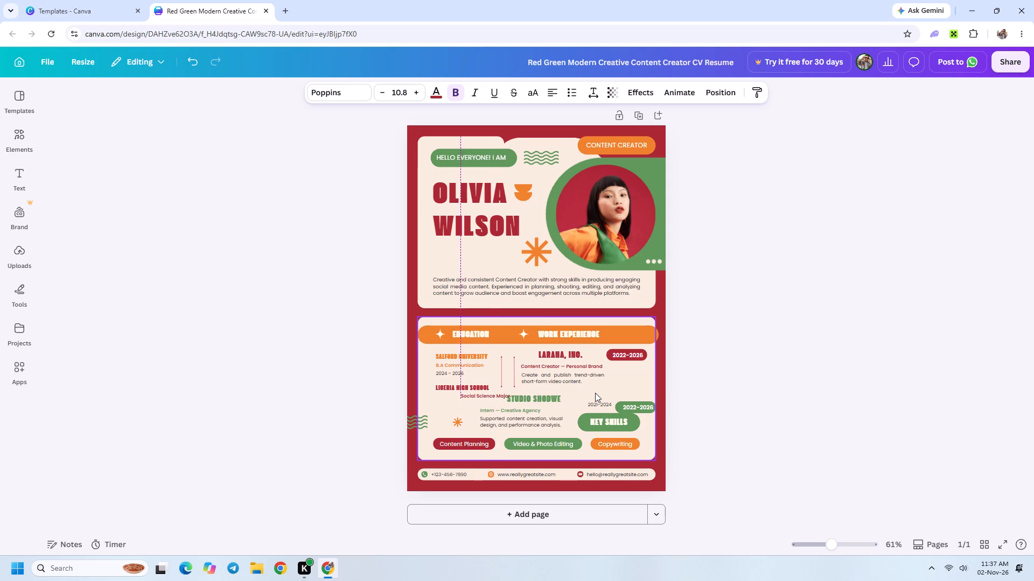
Shift the Social Science Major line further left until it aligns with the left edge of the LICERIA HIGH SCHOOL heading.
key(Left)
key(Left)
key(Left)
key(Left)
key(Left)
key(Left)
key(Left)
key(Left)
key(Left)
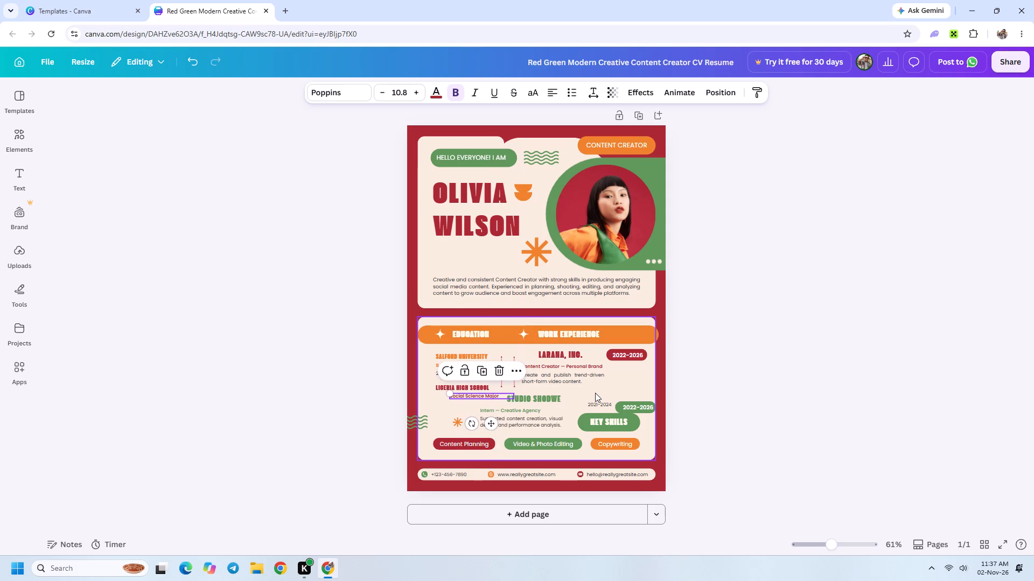
key(Left)
key(Left)
key(Left)
key(Left)
key(Left)
key(Left)
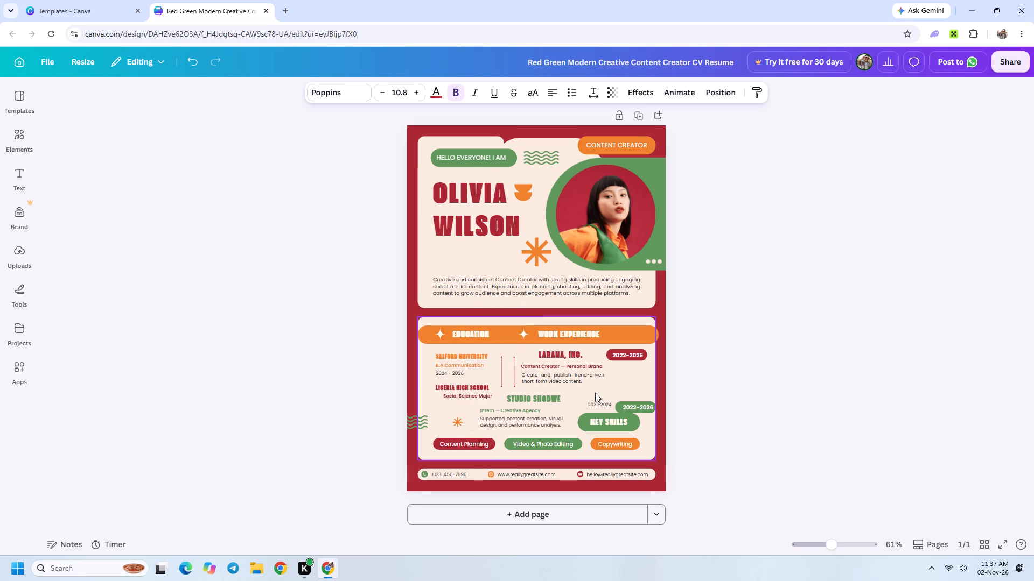
key(Left)
key(Left)
key(Left)
key(Left)
key(Left)
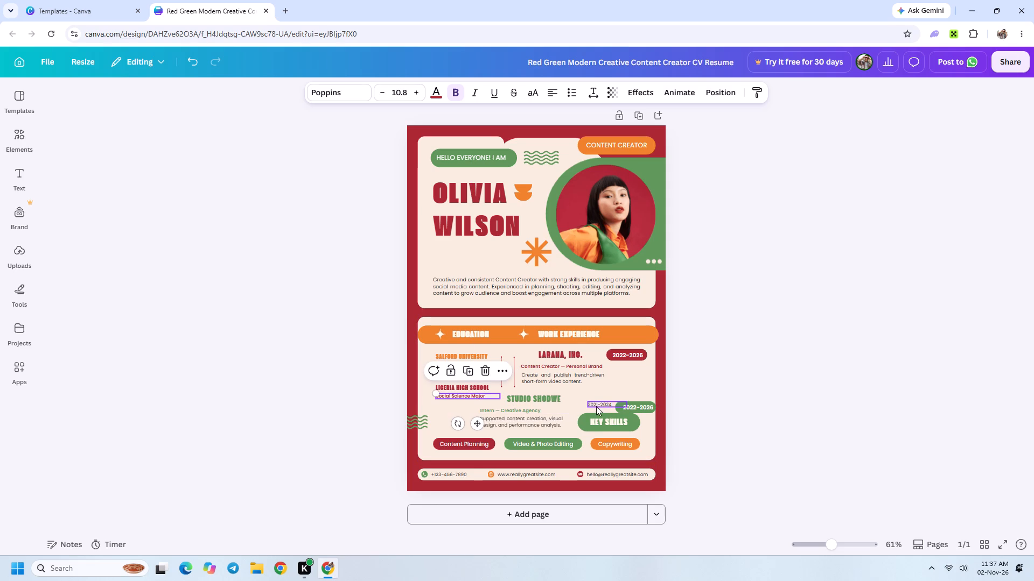
Move the 2021-2024 date left across the cream card to beneath Social Science Major, aligned with that line's left edge.
click(597, 404)
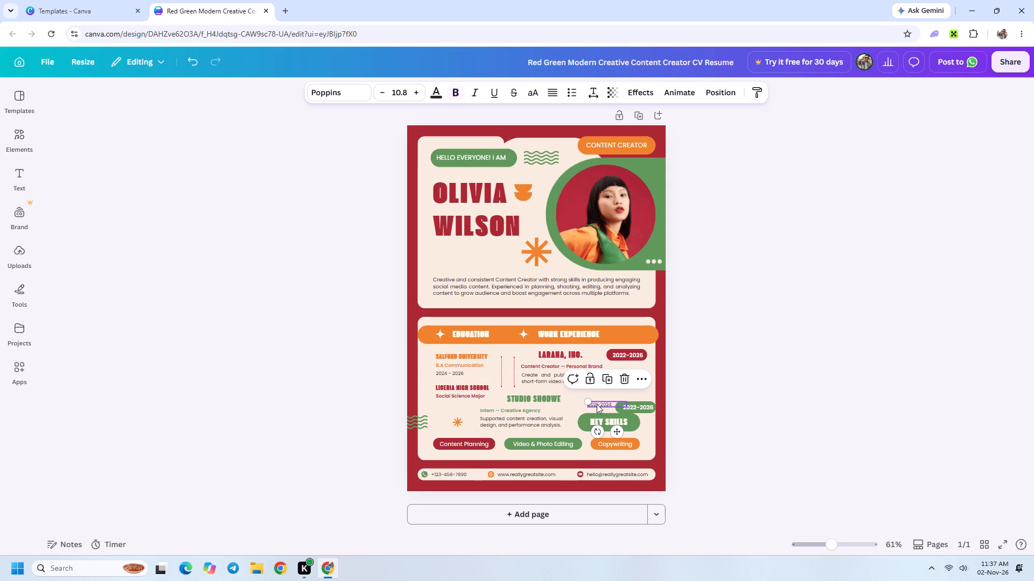
key(Left)
key(Left)
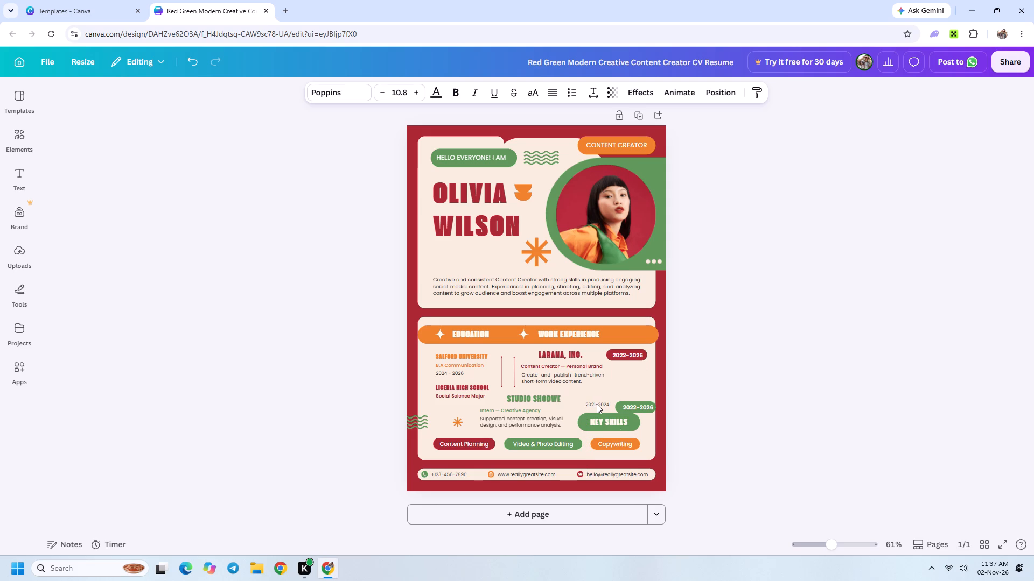
key(Left)
key(Left)
key(Left)
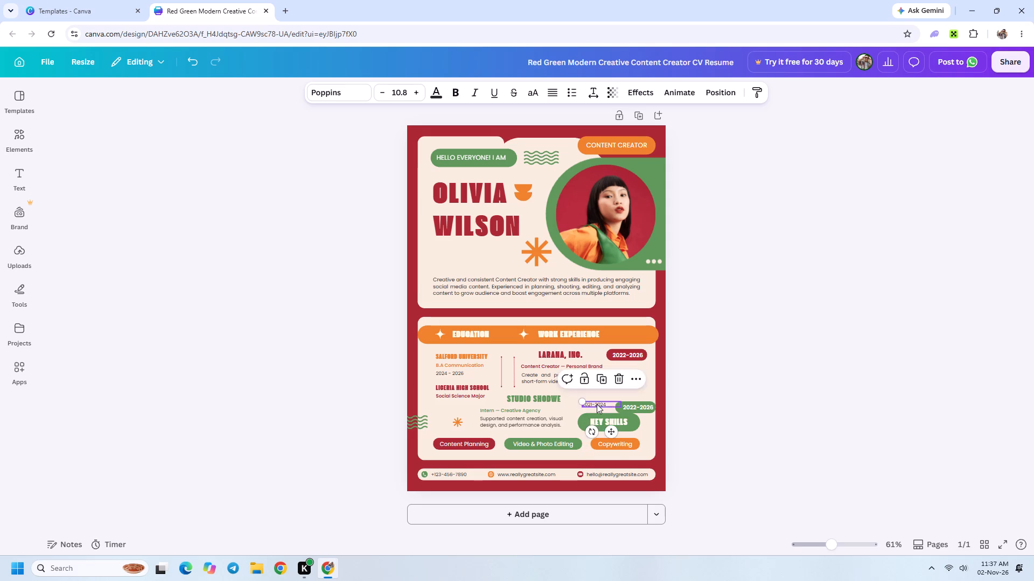
key(Left)
key(Left)
key(Left)
key(Left)
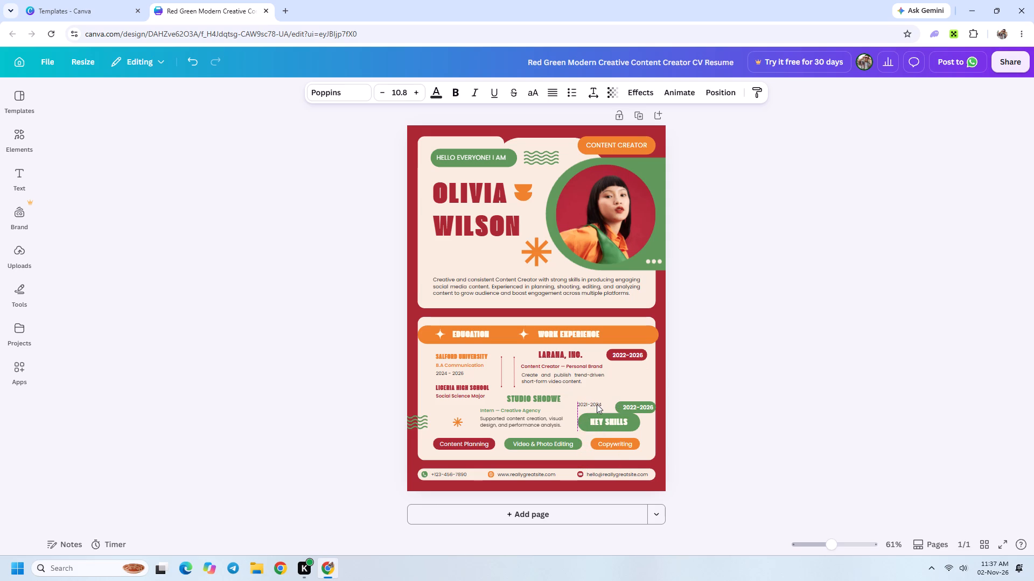
key(Left)
key(Left)
key(Left)
key(Left)
key(Left)
key(Left)
key(Left)
key(Left)
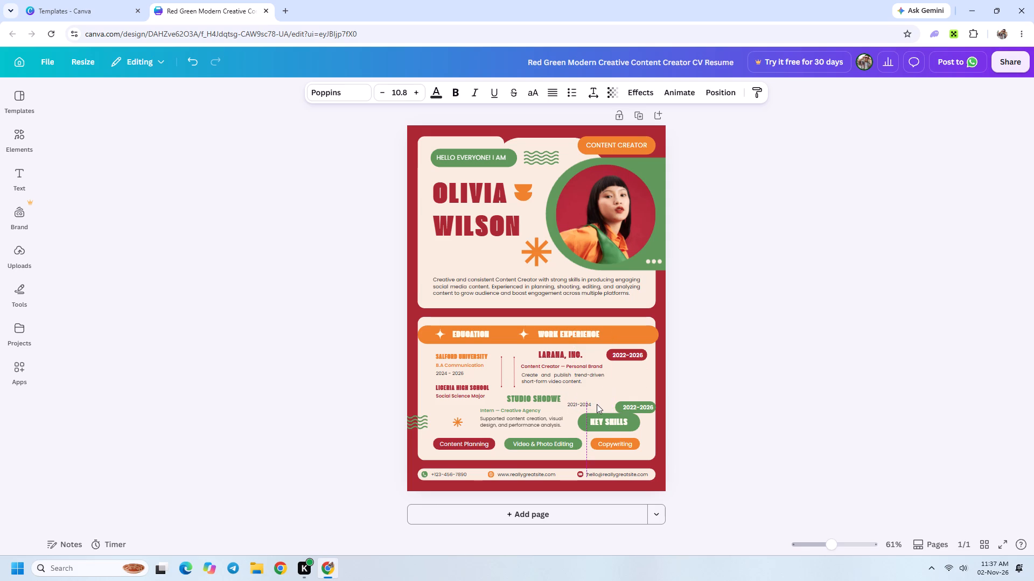
key(Left)
key(Left)
key(Left)
key(Left)
key(Left)
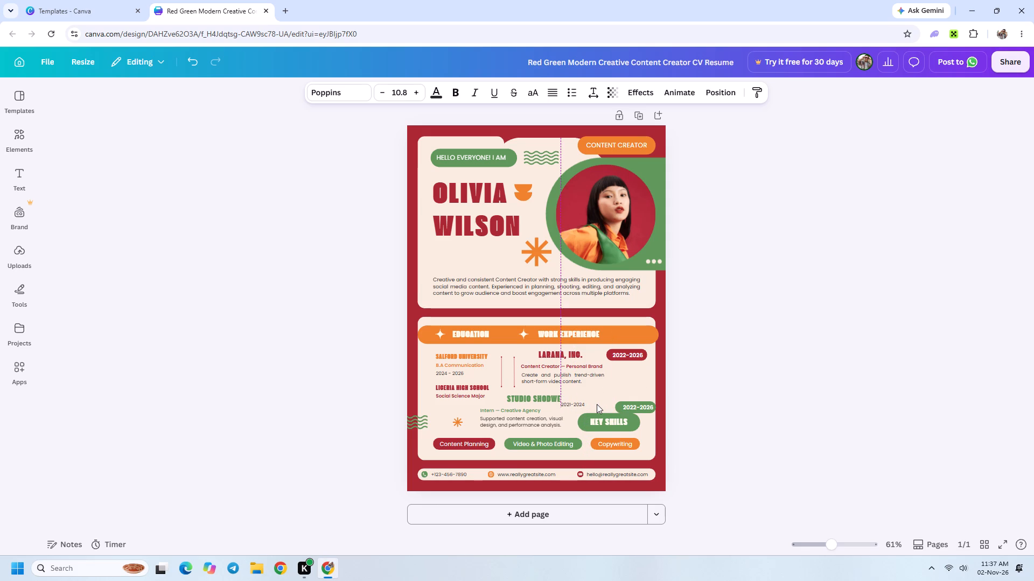
key(Left)
key(Left)
key(Left)
key(Left)
key(Left)
key(Left)
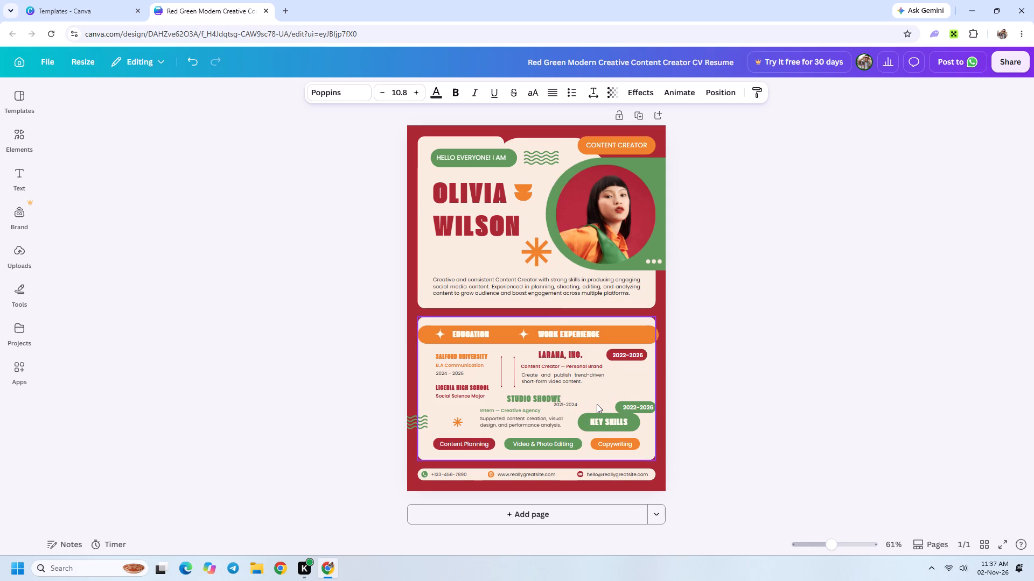
key(Left)
key(Left)
key(Left)
key(Left)
key(Left)
key(Left)
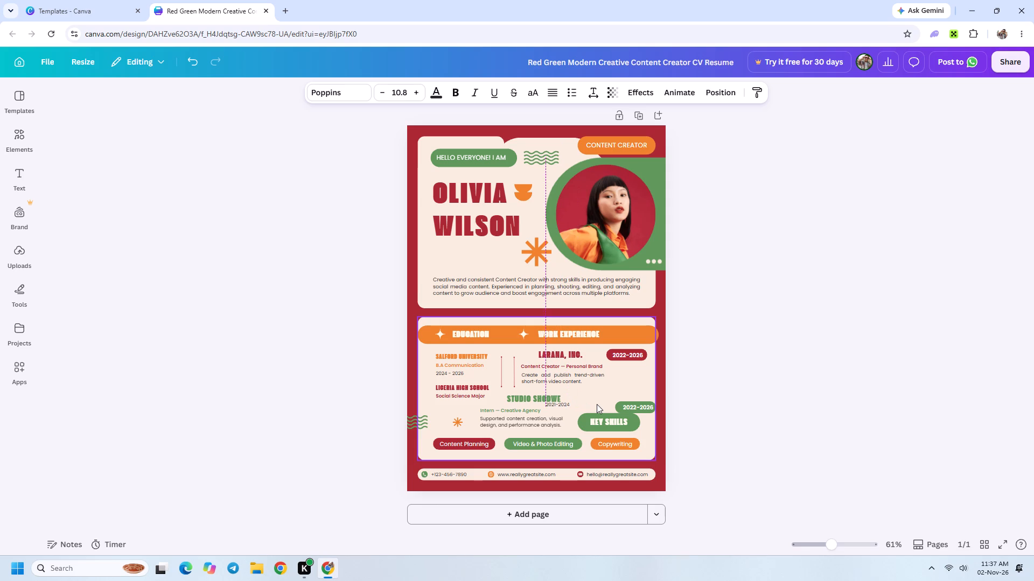
key(Left)
key(Left)
key(Left)
key(Left)
key(Left)
key(Left)
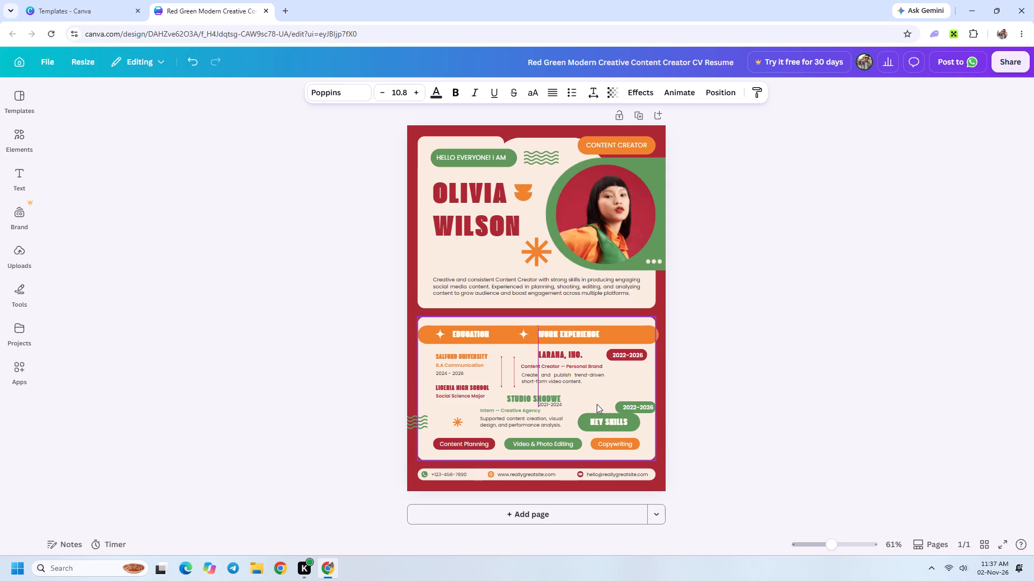
key(Left)
key(Left)
key(Left)
key(Left)
key(Left)
key(Left)
key(Left)
key(Left)
key(Left)
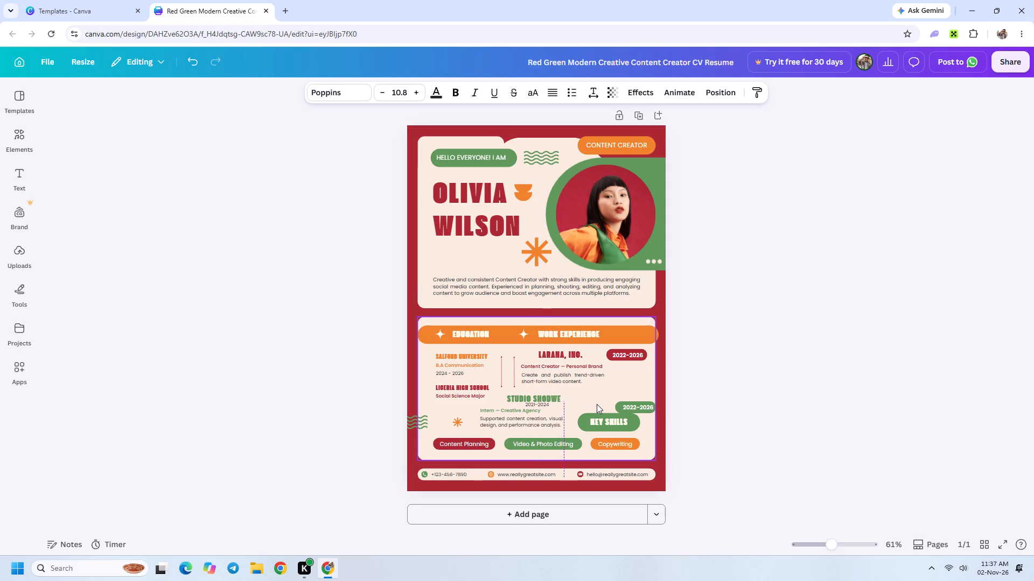
key(Left)
key(Left)
key(Left)
key(Left)
key(Left)
key(Left)
key(Left)
key(Left)
key(Left)
key(Left)
key(Left)
key(Left)
key(Left)
key(Left)
key(Left)
key(Left)
key(Left)
key(Left)
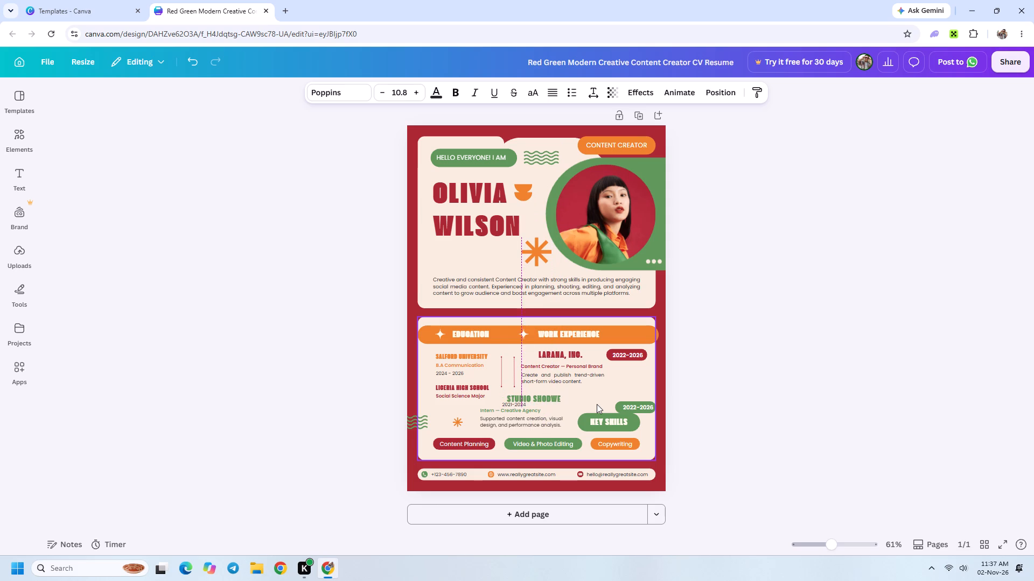
key(Left)
key(Left)
key(Left)
key(Left)
key(Left)
key(Left)
key(Left)
key(Left)
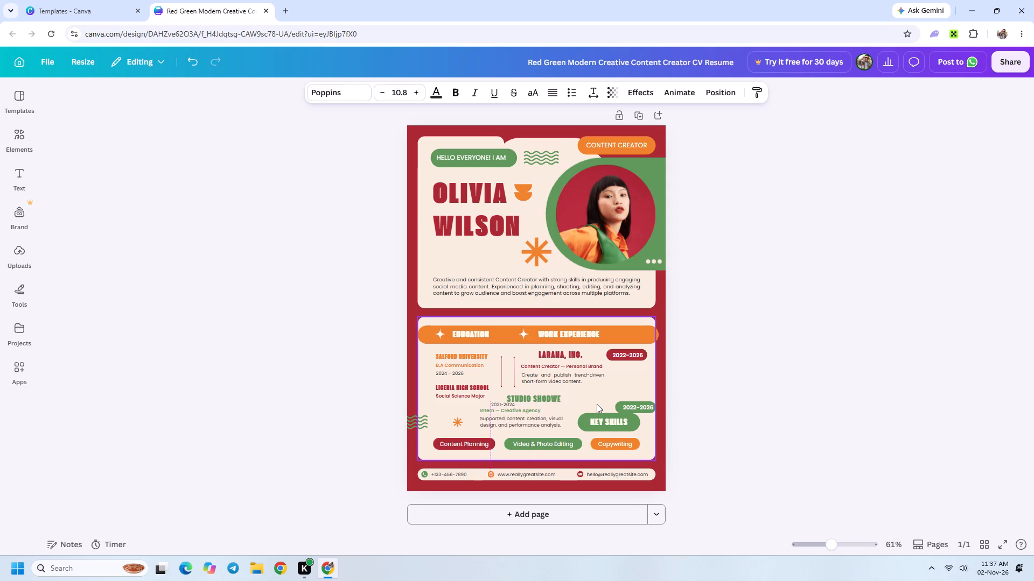
key(Left)
key(Left)
key(Left)
key(Left)
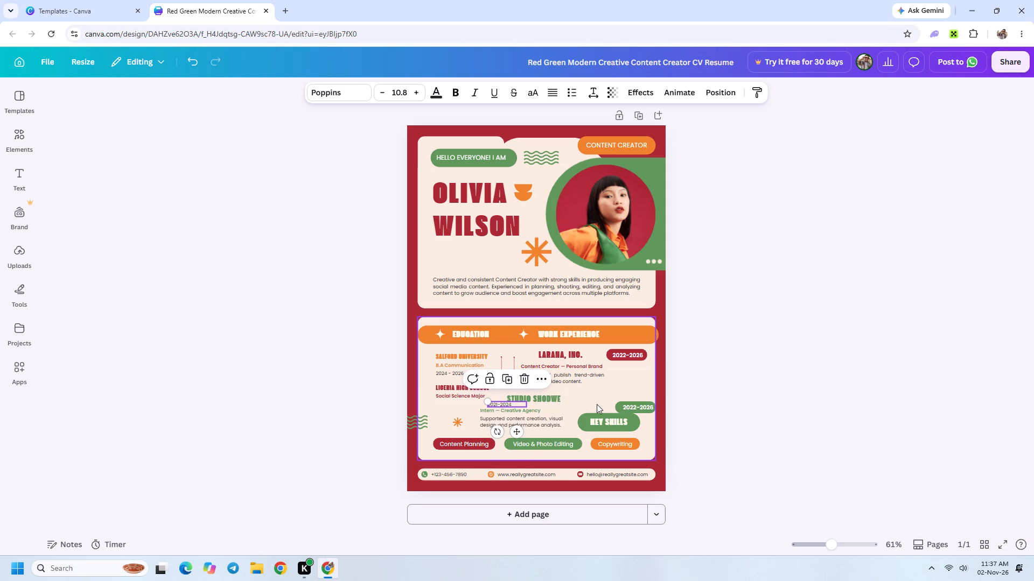
key(Left)
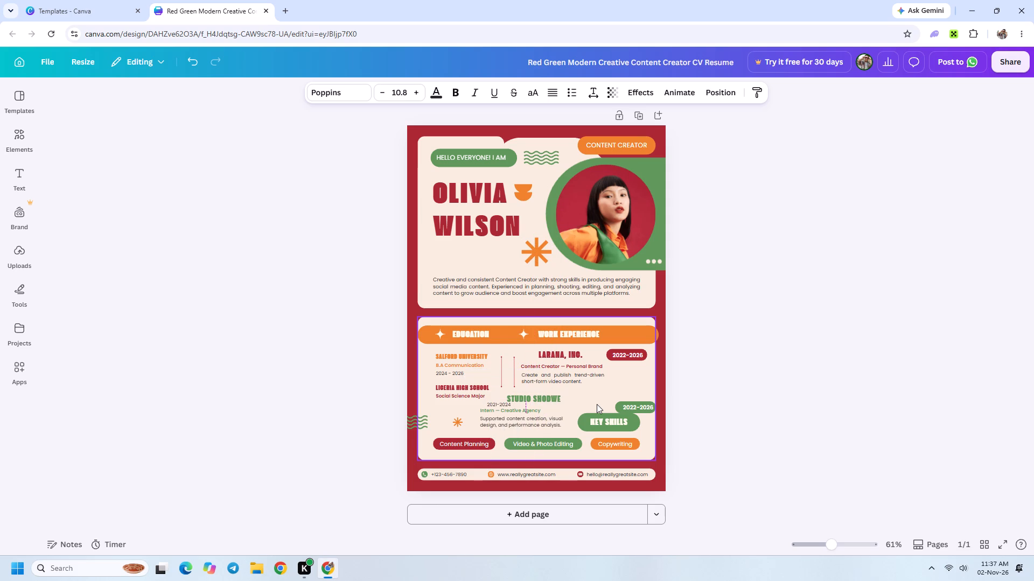
key(Left)
key(Left)
key(Left)
key(Left)
key(Left)
key(Left)
key(Left)
key(Left)
key(Left)
key(Left)
key(Left)
key(Left)
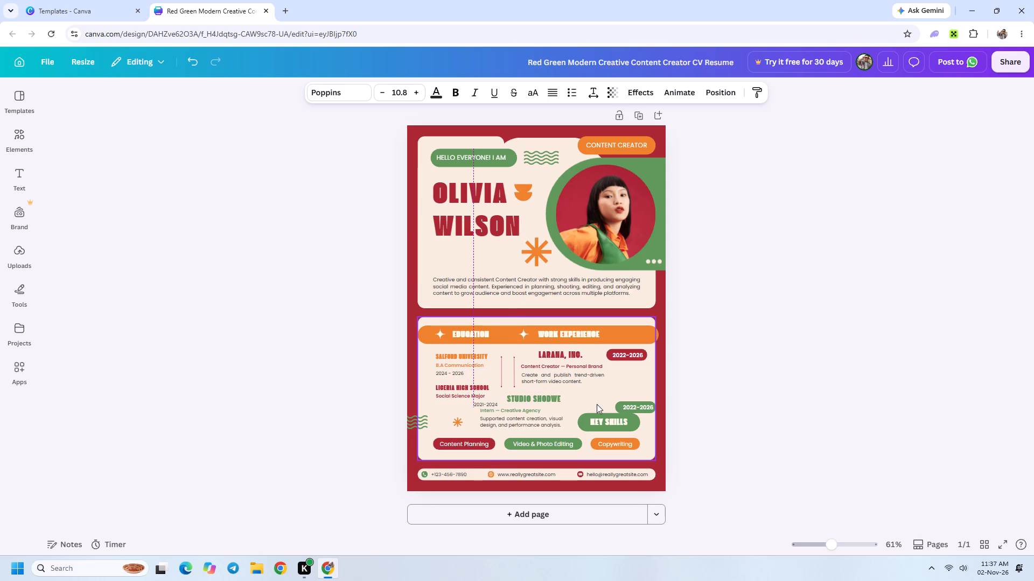
key(Left)
key(Left)
key(Left)
key(Left)
key(Left)
key(Left)
key(Left)
key(Left)
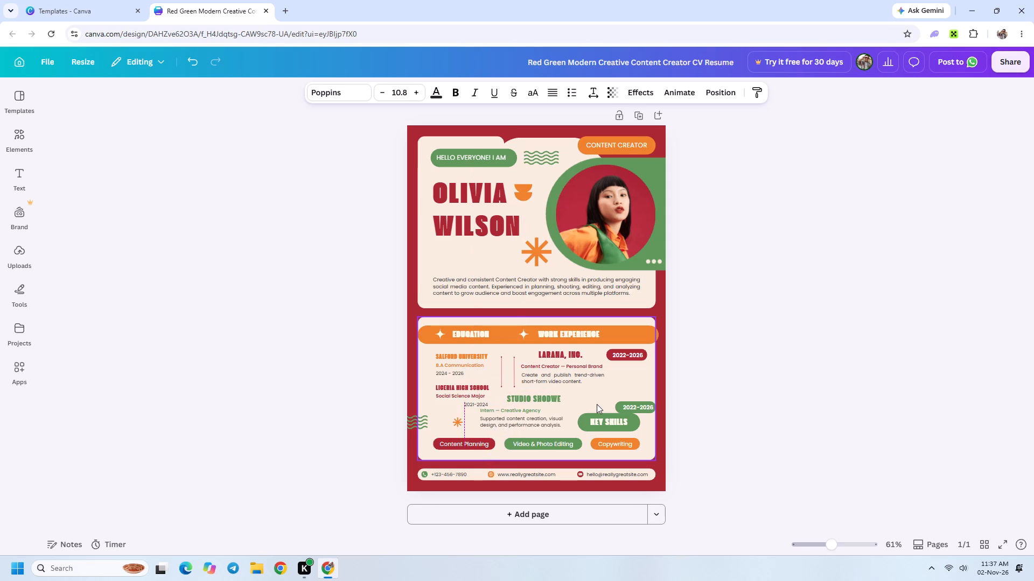
key(Left)
key(Left)
key(Left)
key(Left)
key(Left)
key(Left)
key(Left)
key(Left)
key(Left)
key(Left)
key(Left)
key(Left)
key(Left)
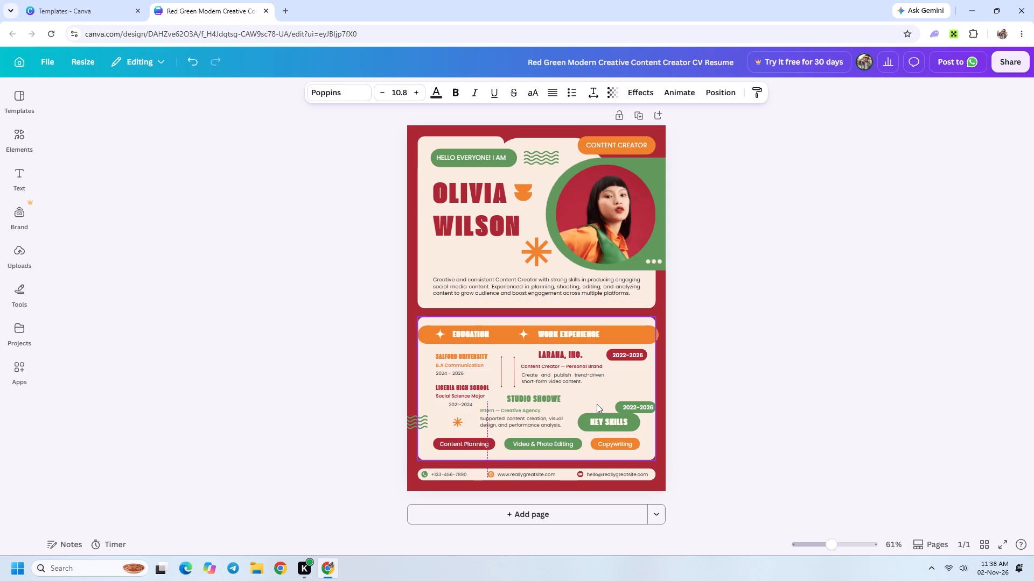
key(Left)
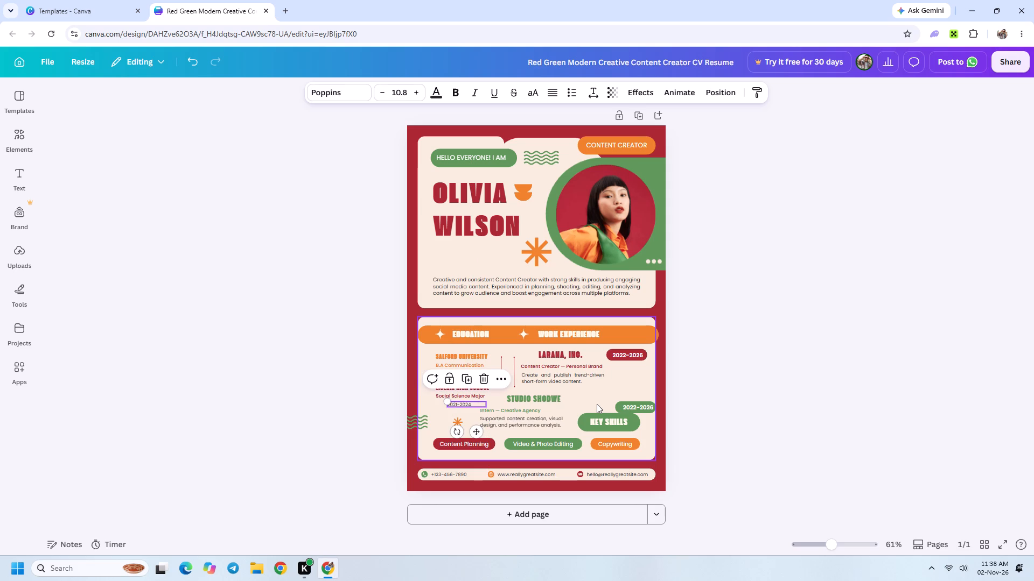
key(Left)
key(Left)
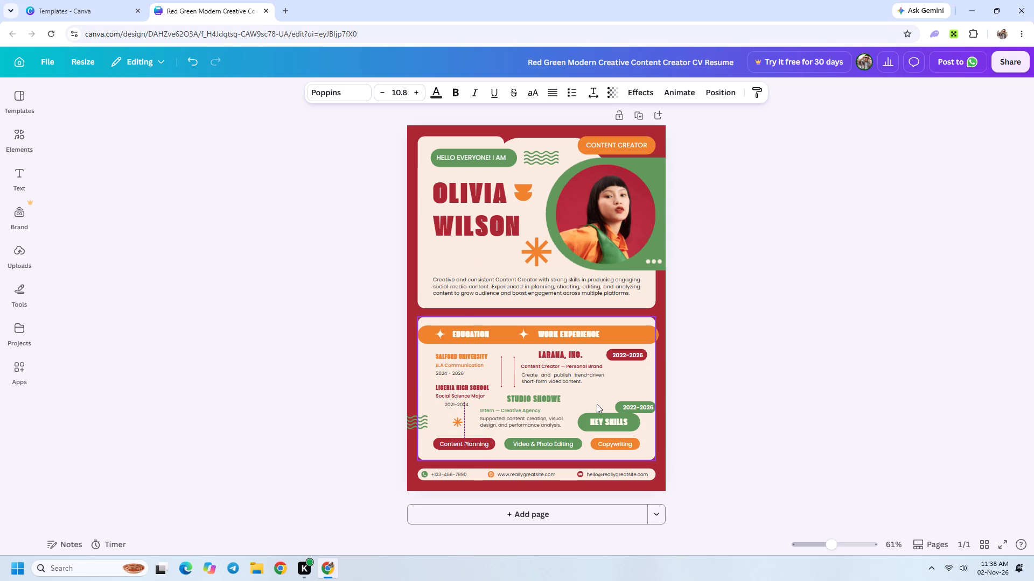
key(Left)
key(Left)
key(Left)
key(Left)
key(Left)
key(Left)
key(Left)
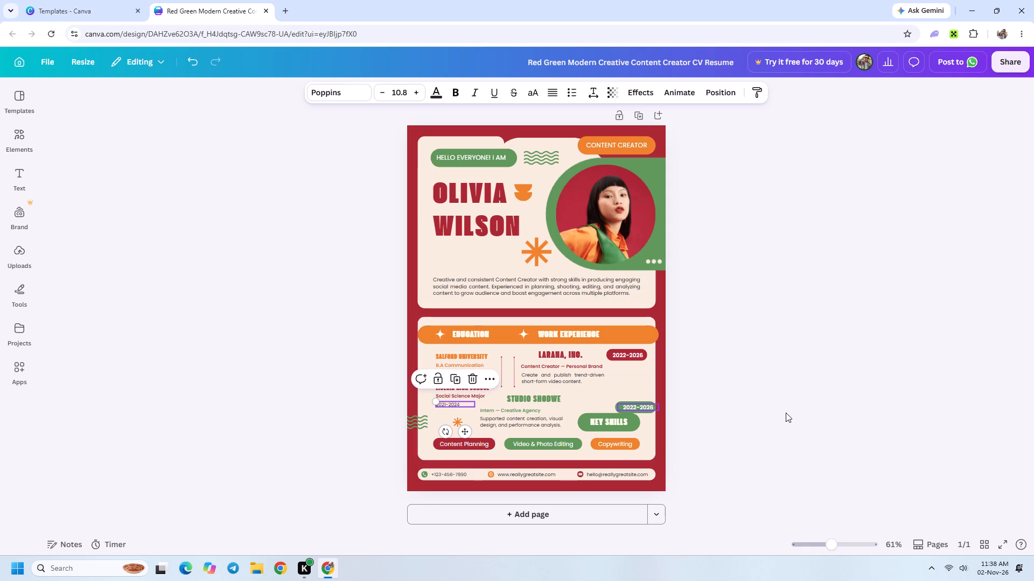
Move the green STUDIO SHODWE heading right until its left edge roughly lines up with the LARANA, INC. description above.
click(535, 392)
click(535, 397)
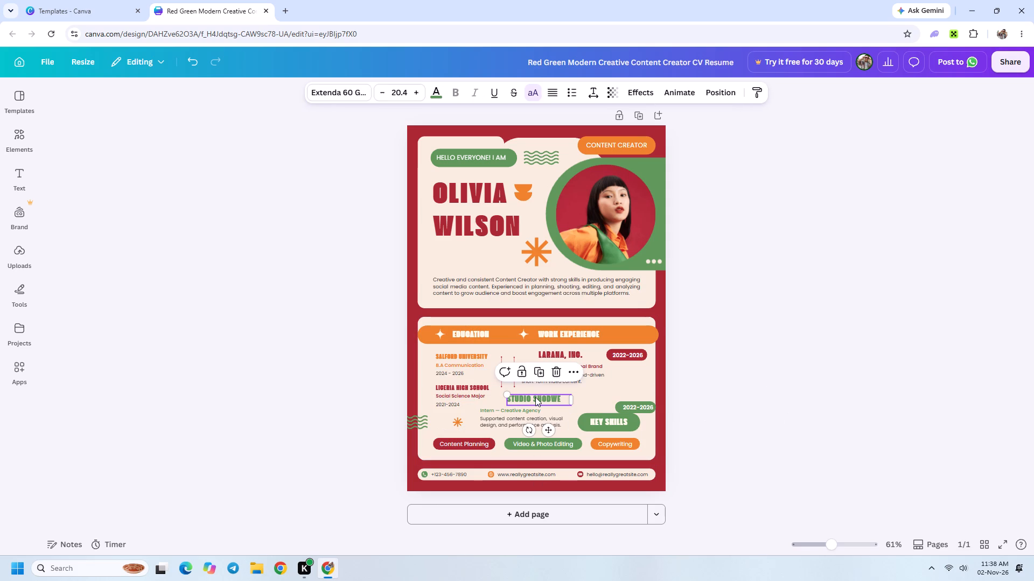
key(Right)
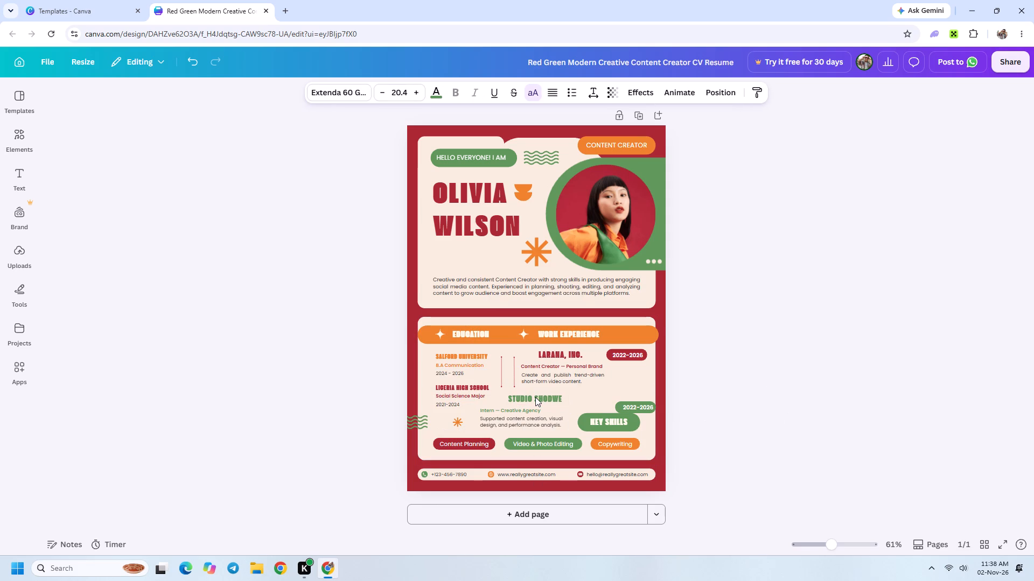
key(Right)
key(Right)
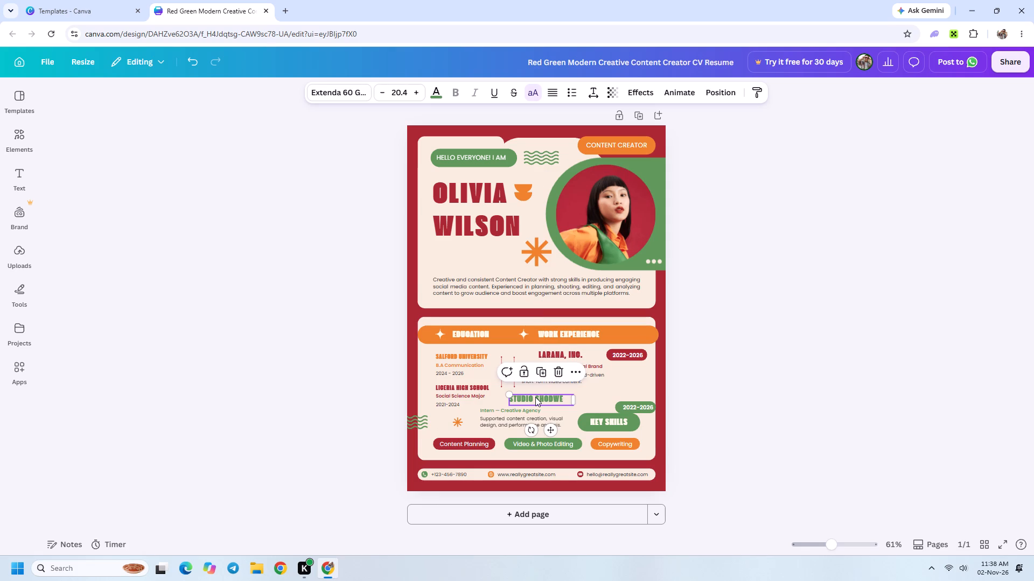
key(Right)
key(Right)
key(Right)
key(Right)
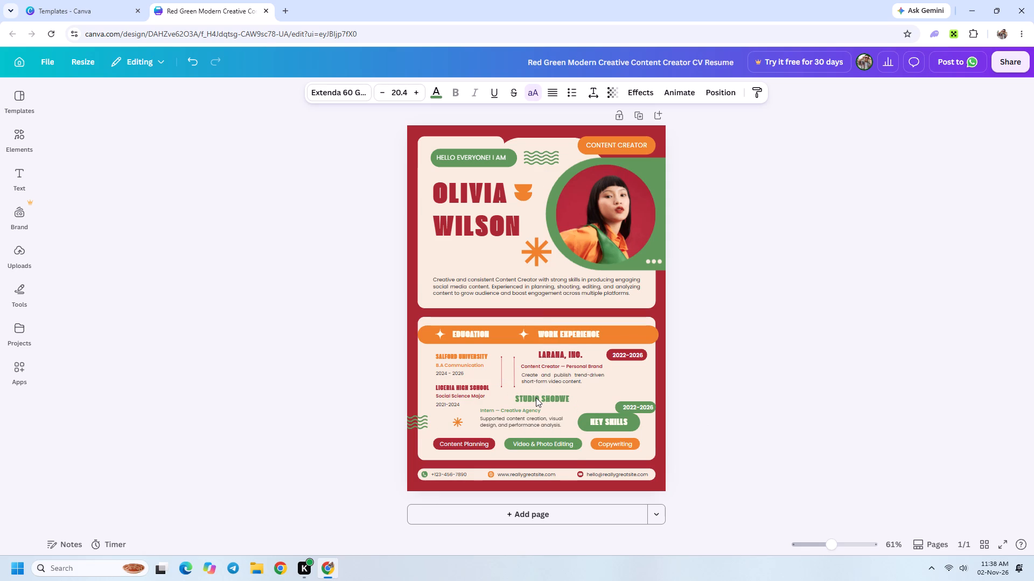
key(Right)
key(Right)
key(Right)
key(Right)
key(Right)
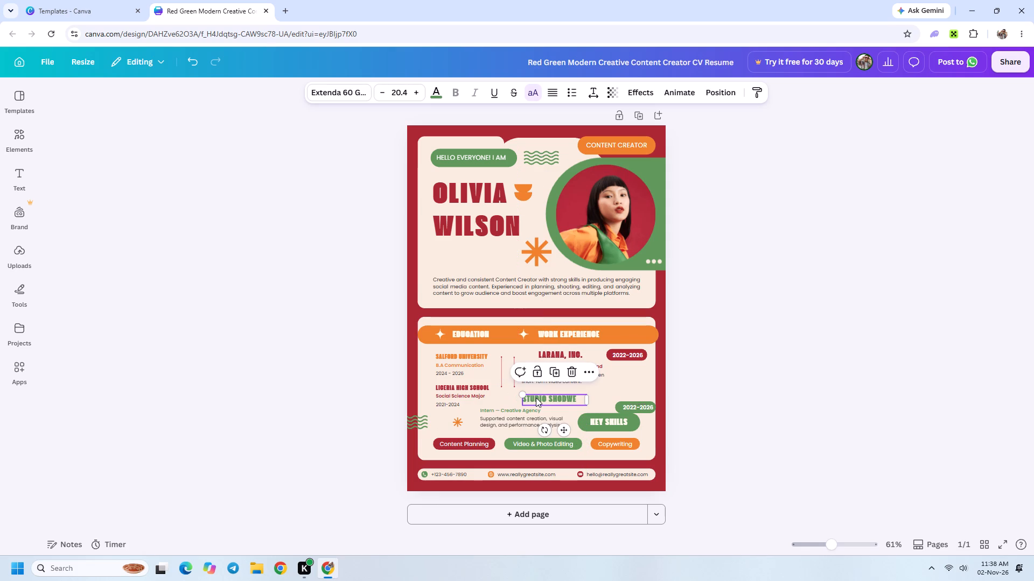
Move the green STUDIO SHODWE heading up to just beneath the LARANA, INC. description, aligned with that description's left edge.
key(Up)
key(Up)
key(Up)
key(Up)
key(Up)
key(Up)
key(Up)
key(Up)
key(Up)
key(Up)
key(Up)
key(Left)
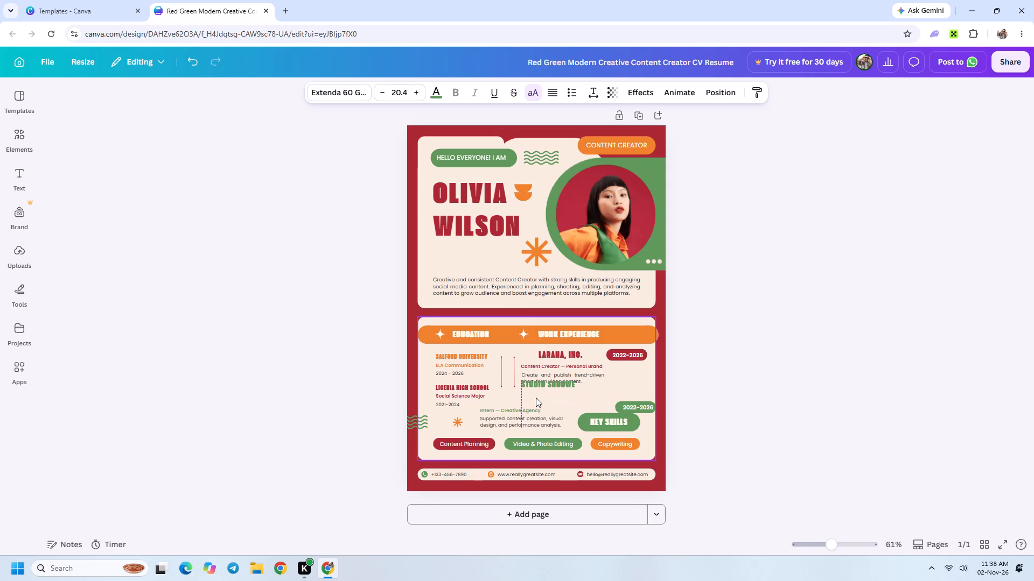
key(Down)
key(Down)
key(Down)
key(Down)
key(Down)
key(Down)
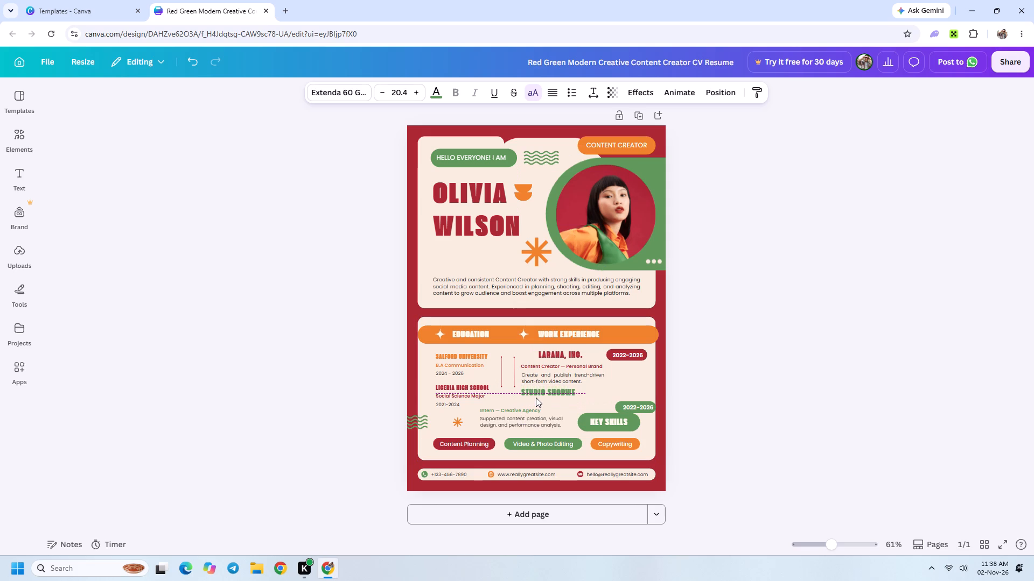
key(Up)
key(Down)
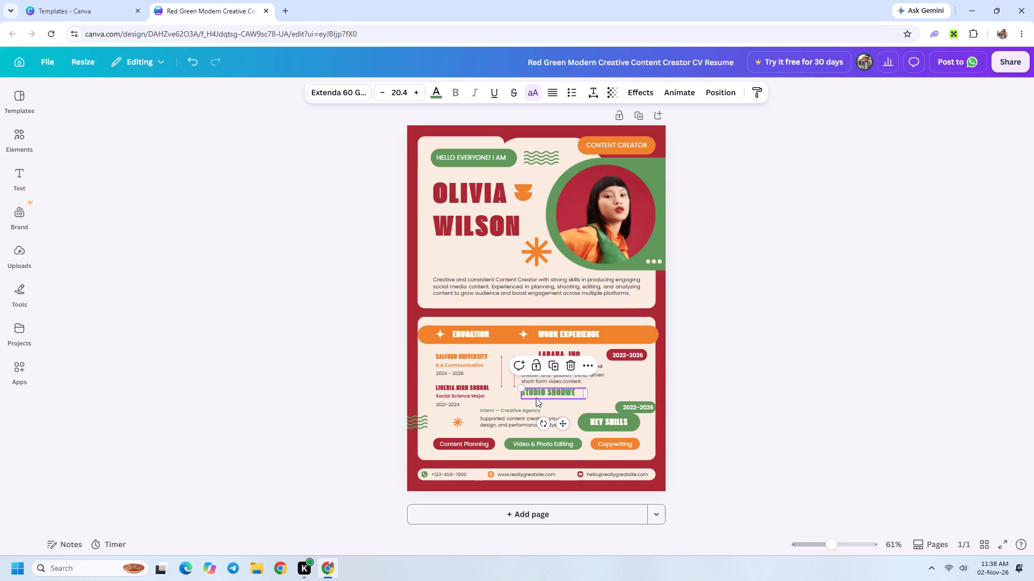
Move the lower 2022-2026 date and its green pill up and left to the height of the STUDIO SHODWE heading.
click(635, 407)
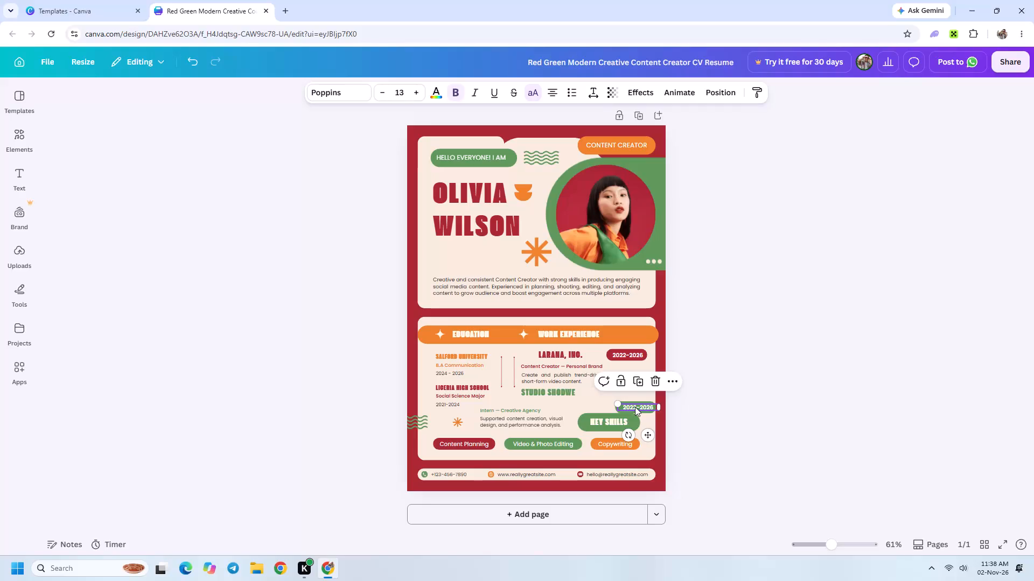
drag(635, 407, 618, 392)
drag(638, 408, 617, 392)
drag(617, 392, 605, 392)
Shift the lower 2022-2026 date text right until it is centred beneath the LARANA, INC. date.
click(630, 393)
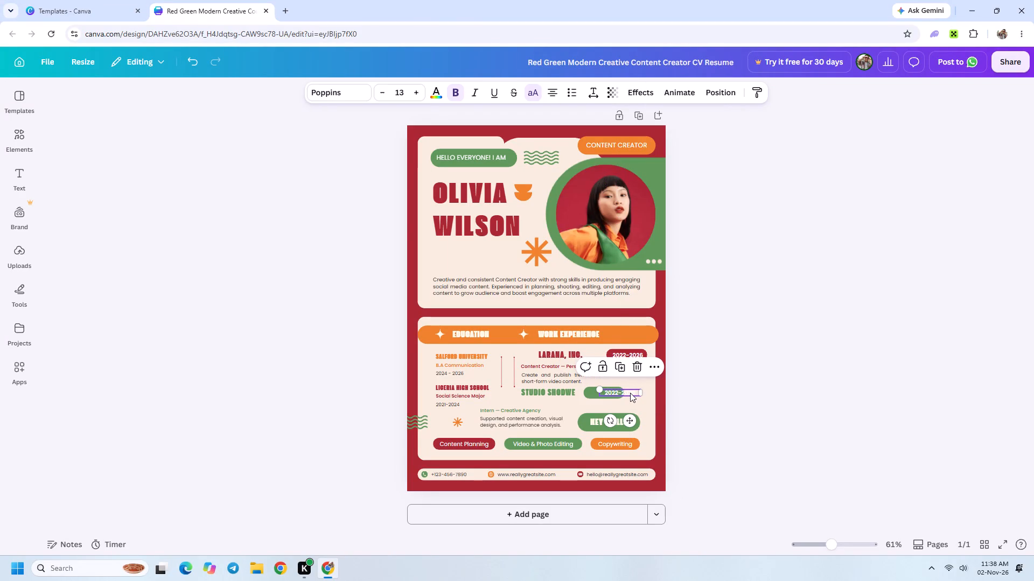
key(Right)
key(Right)
key(Right)
key(Right)
key(Right)
key(Right)
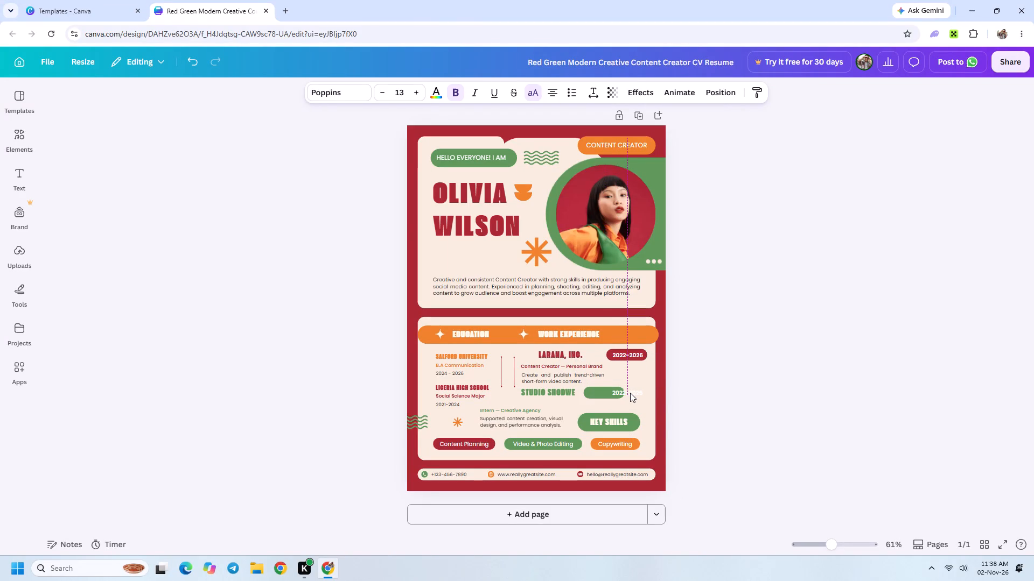
key(Right)
key(Left)
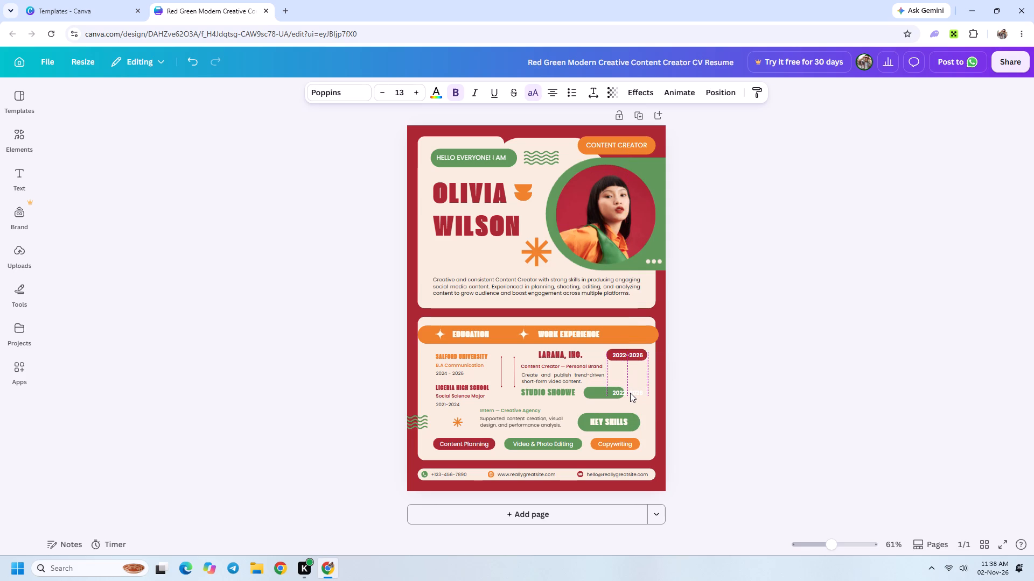
Shift the green date pill right until it sits behind its 2022-2026 text, directly beneath the red date pill.
click(598, 396)
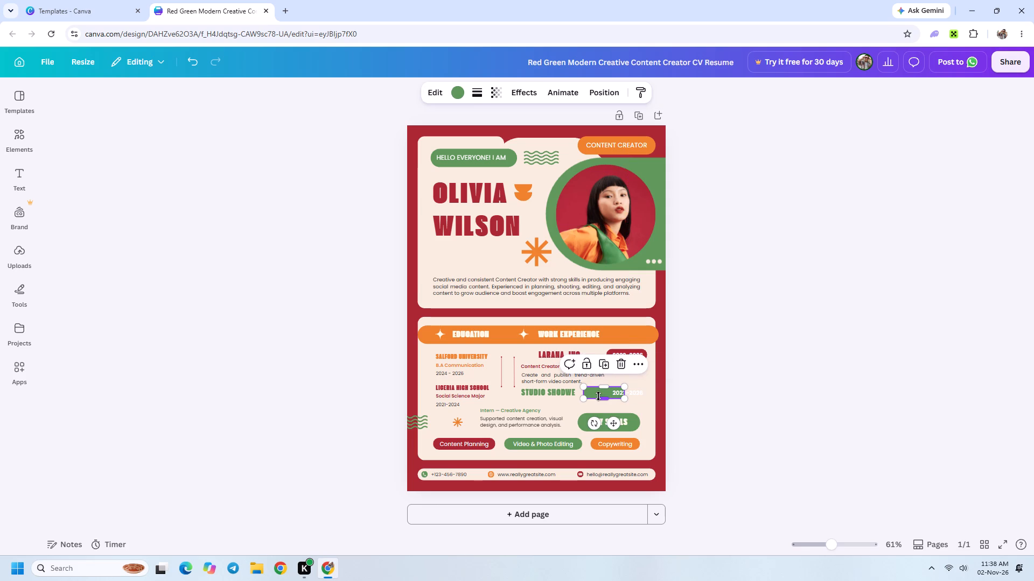
key(Right)
key(Right)
key(Right)
key(Right)
key(Right)
key(Right)
key(Right)
key(Right)
key(Right)
key(Right)
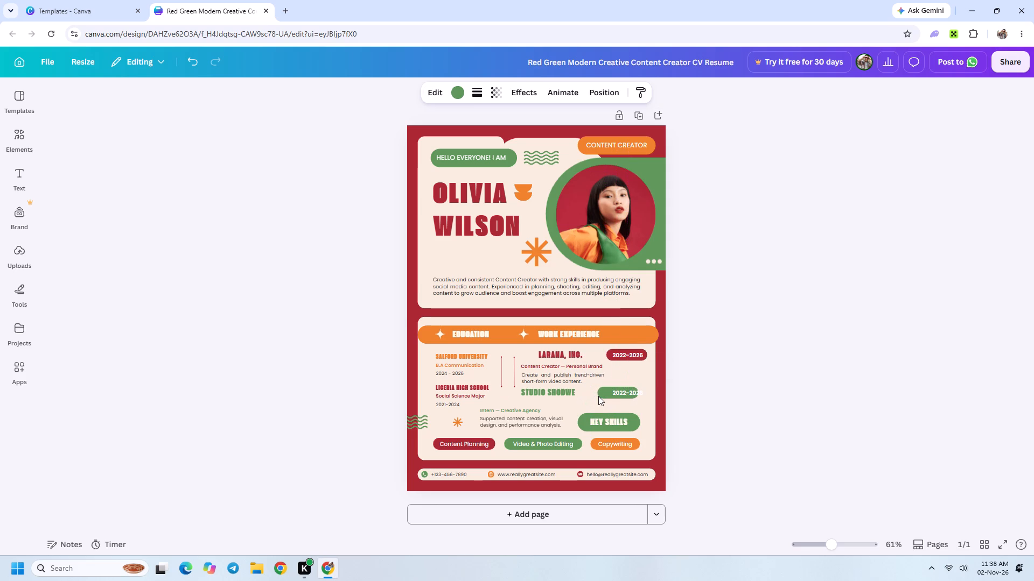
key(Right)
key(Right)
key(Right)
key(Right)
key(Right)
key(Right)
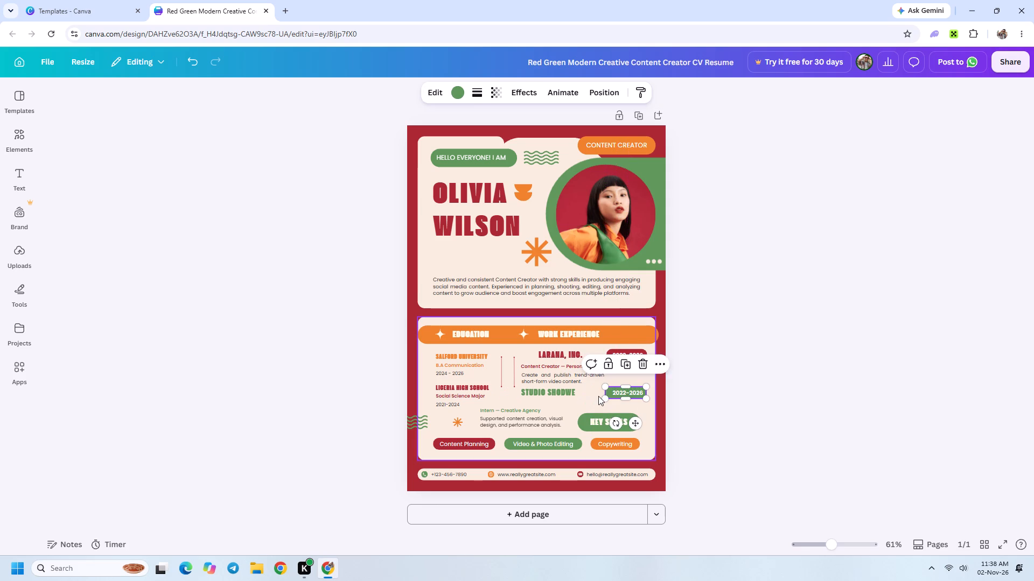
key(Right)
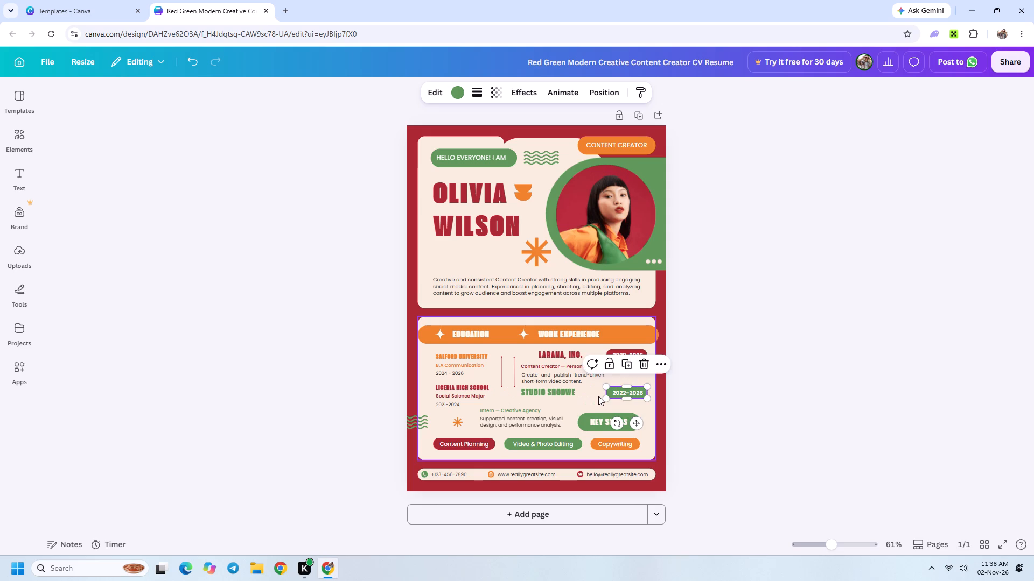
click(592, 408)
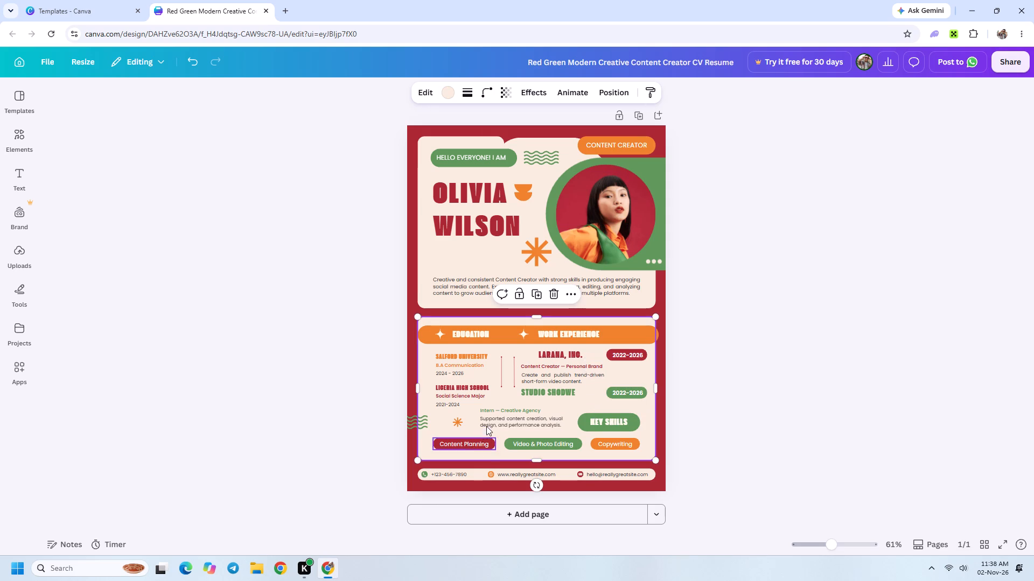
Move the small orange asterisk from the card's lower area to below the two vertical divider lines, beside STUDIO SHODWE.
drag(457, 422, 508, 395)
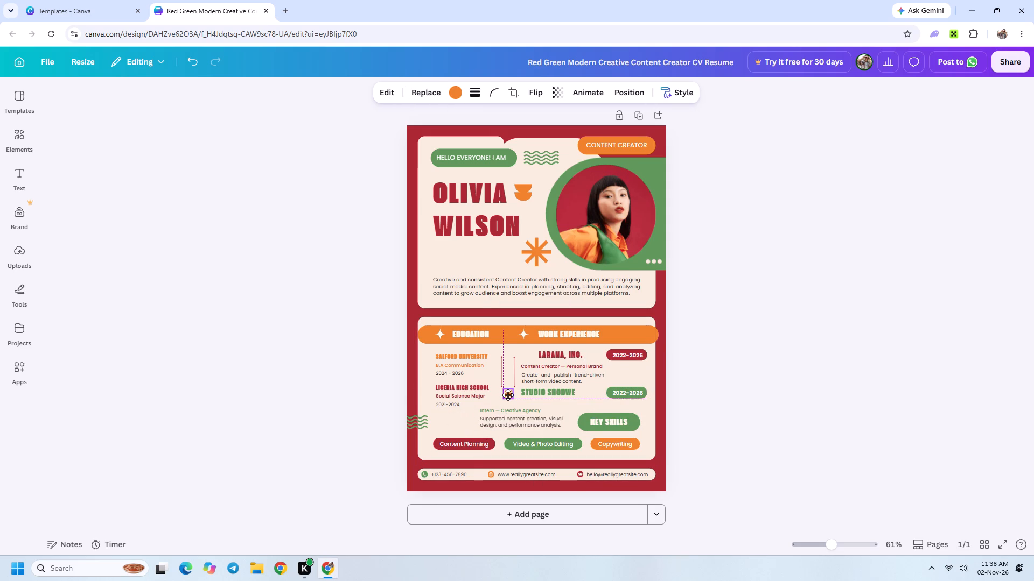
drag(508, 395, 508, 396)
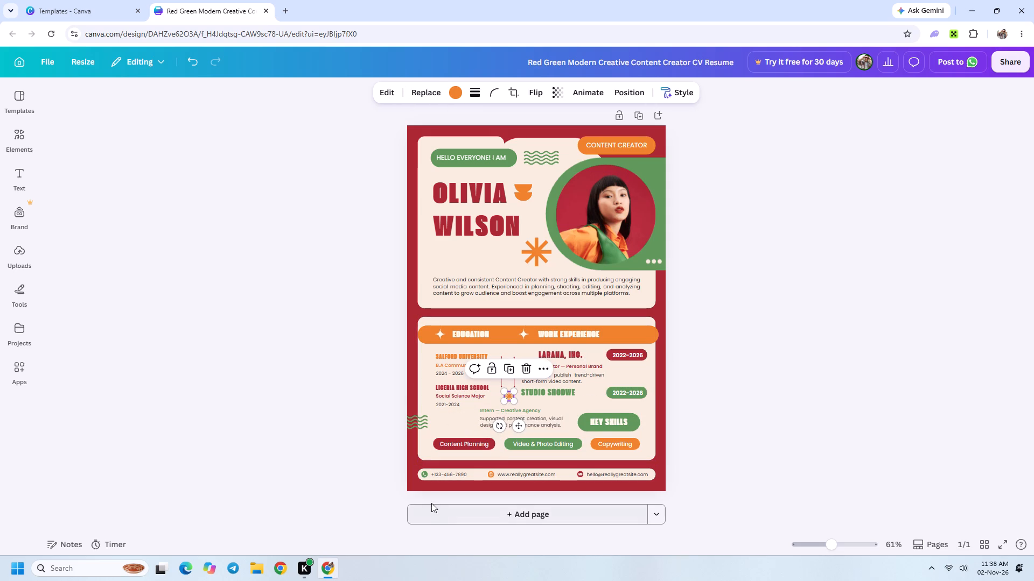
click(457, 415)
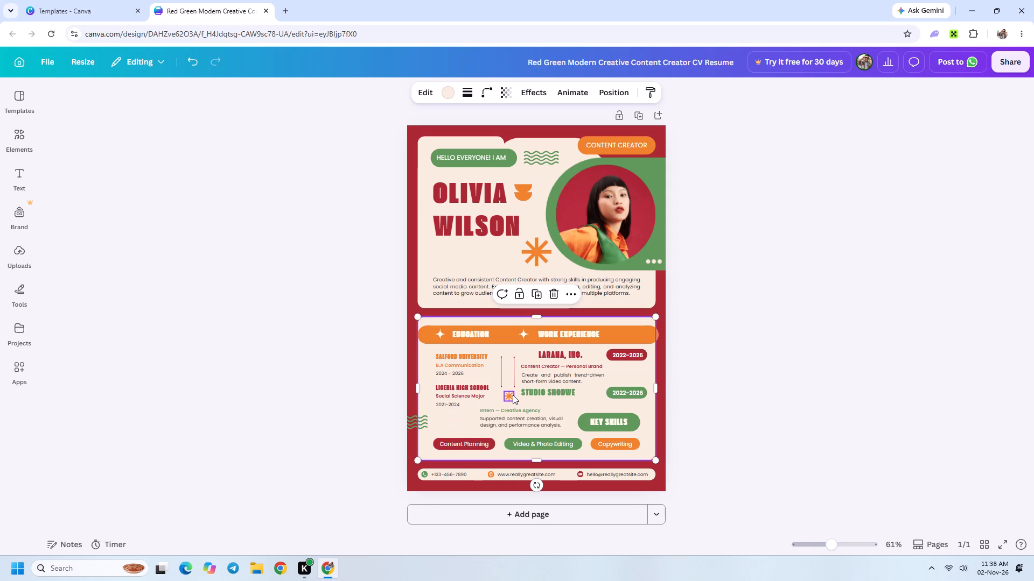
click(513, 395)
click(466, 419)
Move the lower cream card down until its top edge meets the bottom of the orange section band, keeping it horizontally centred.
drag(424, 419, 431, 420)
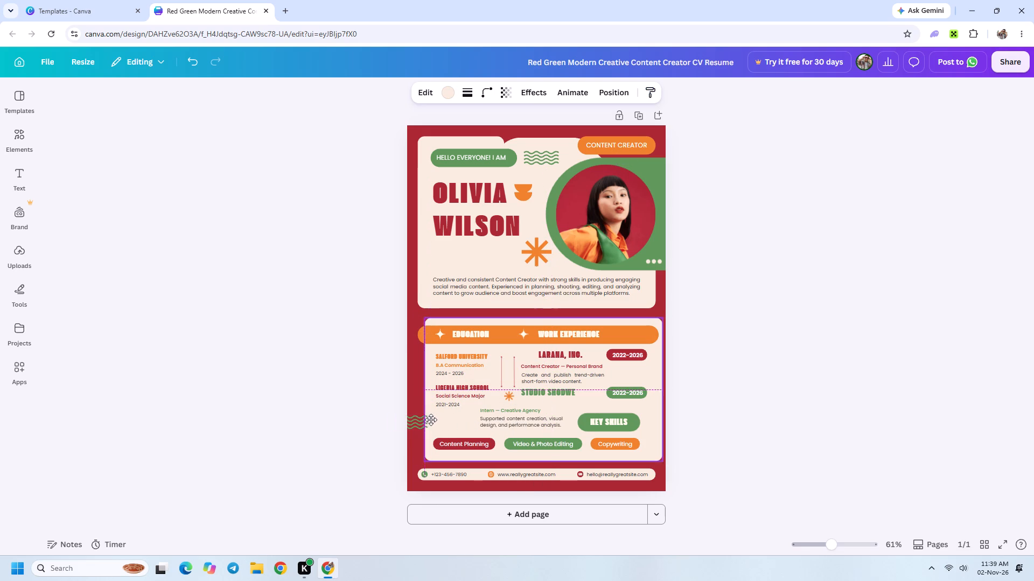
drag(431, 420, 423, 421)
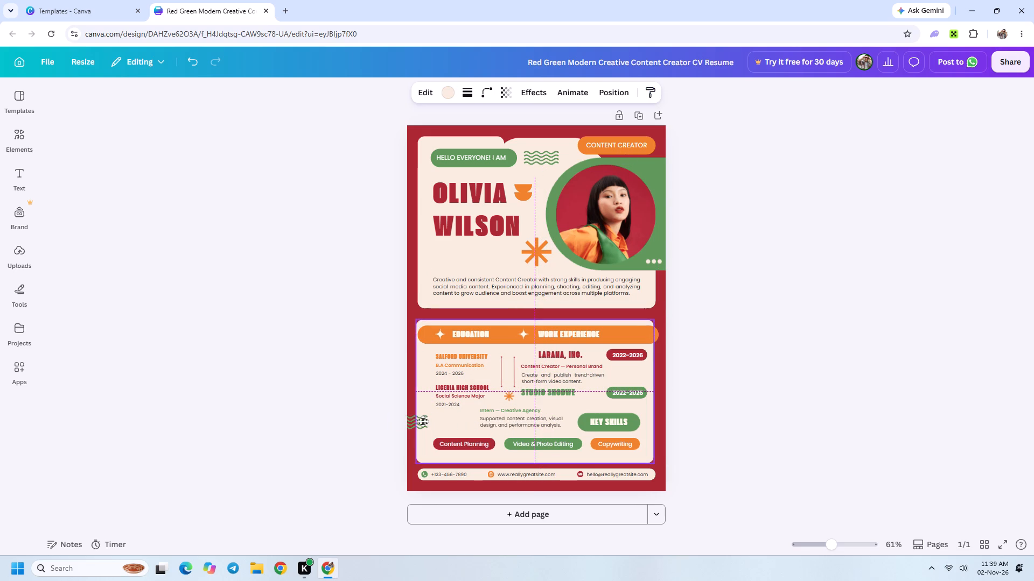
drag(423, 421, 429, 423)
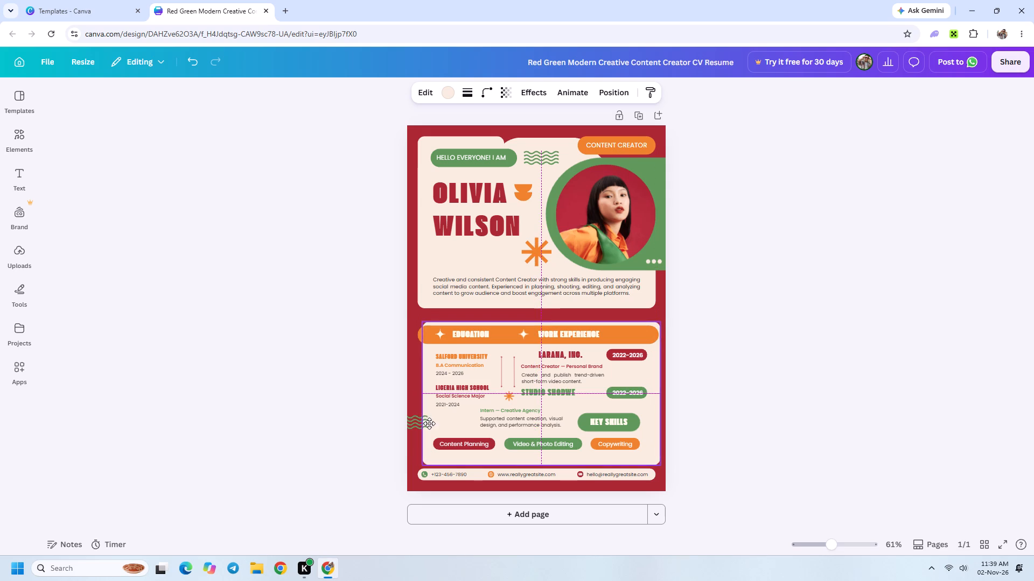
drag(429, 423, 379, 414)
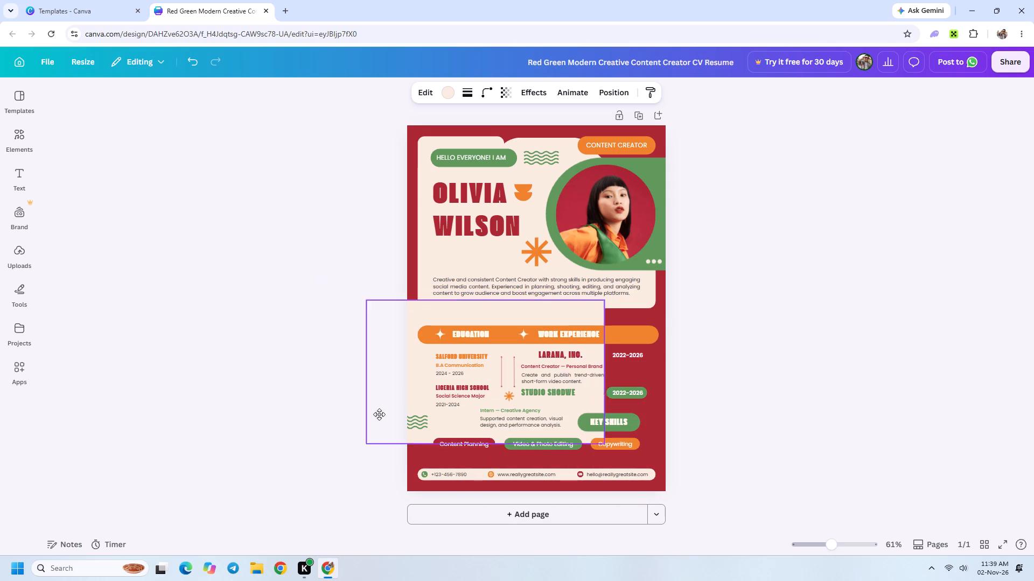
drag(379, 414, 421, 439)
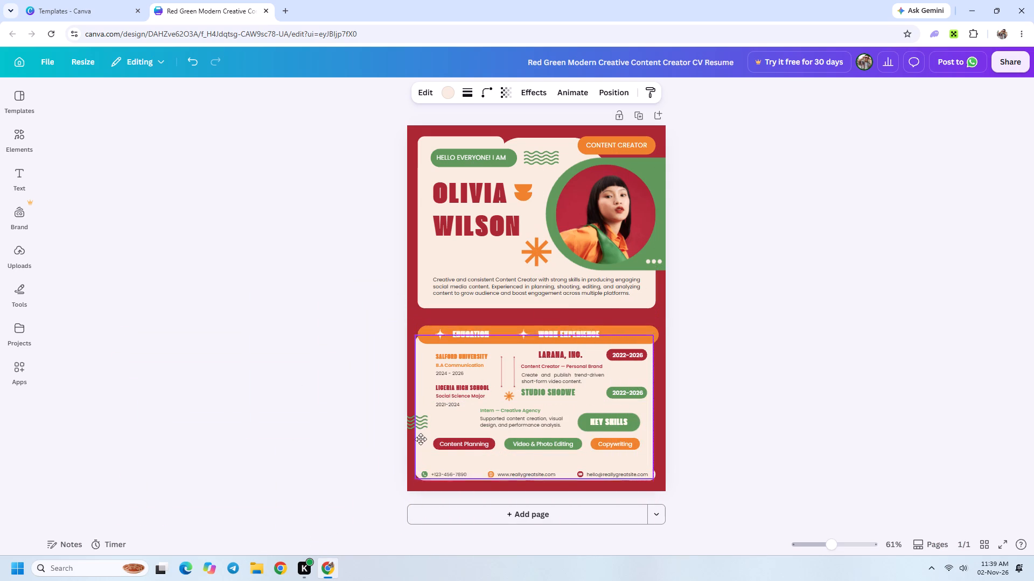
drag(421, 439, 422, 447)
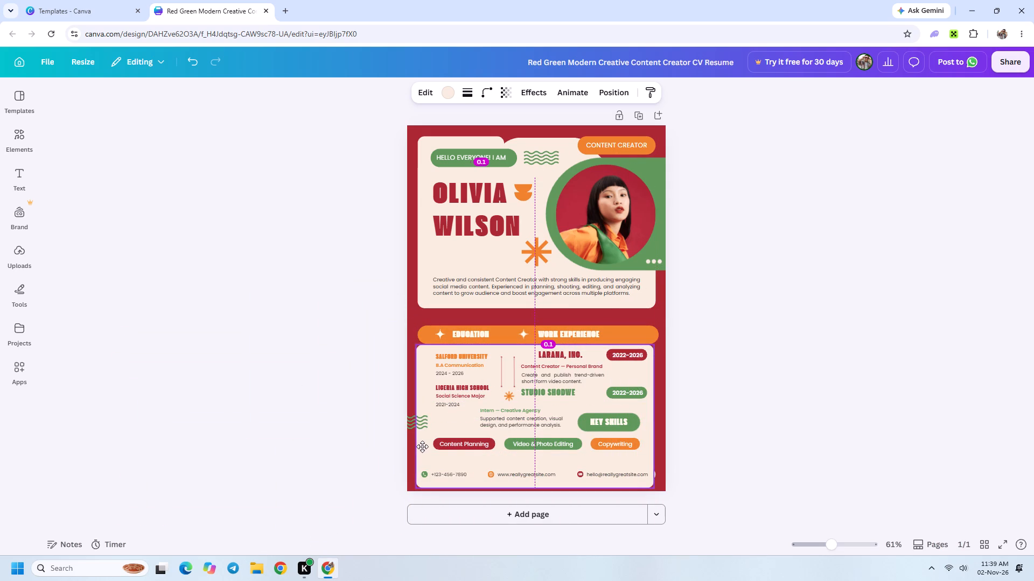
drag(422, 447, 424, 447)
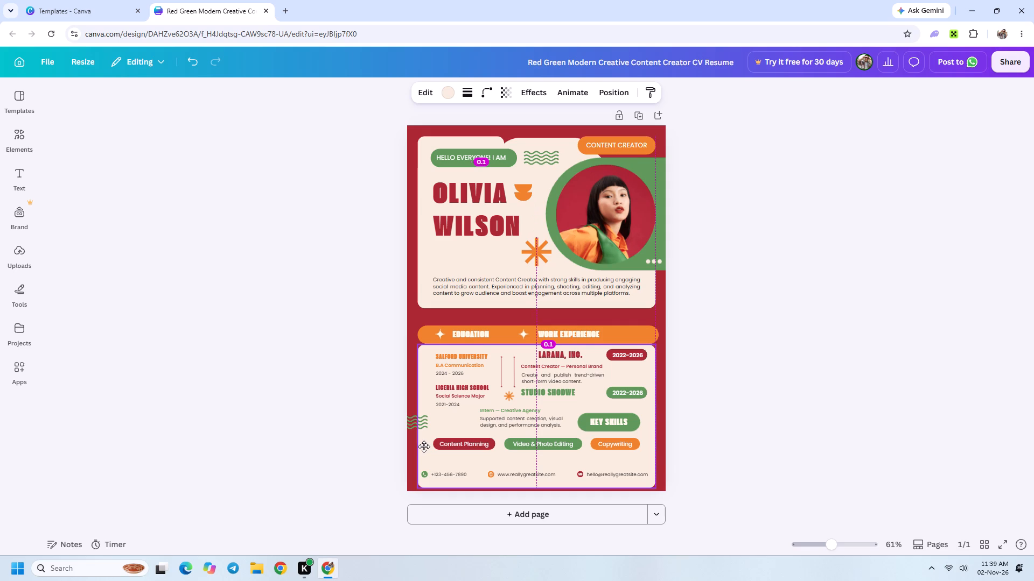
drag(424, 447, 424, 446)
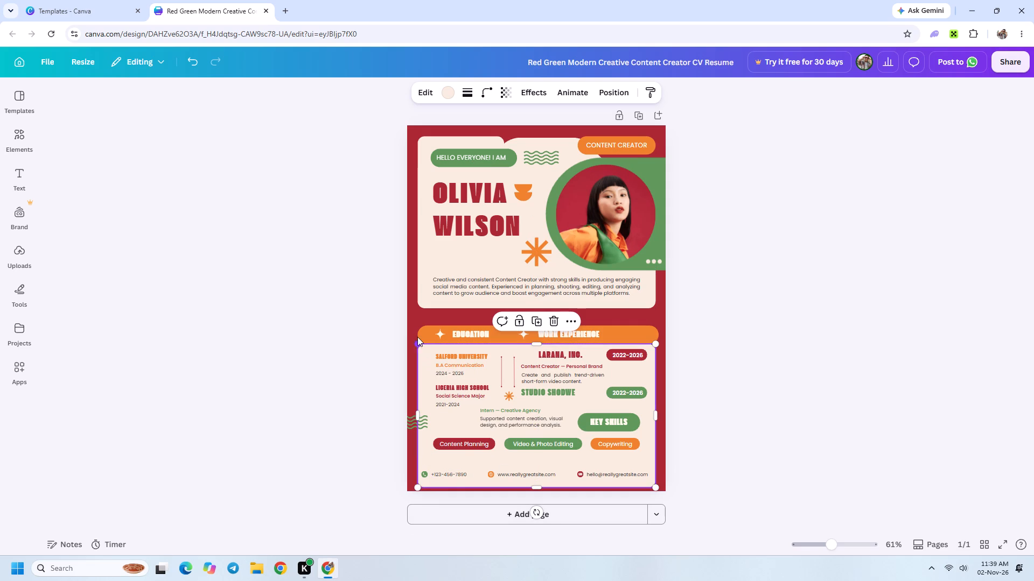
click(420, 321)
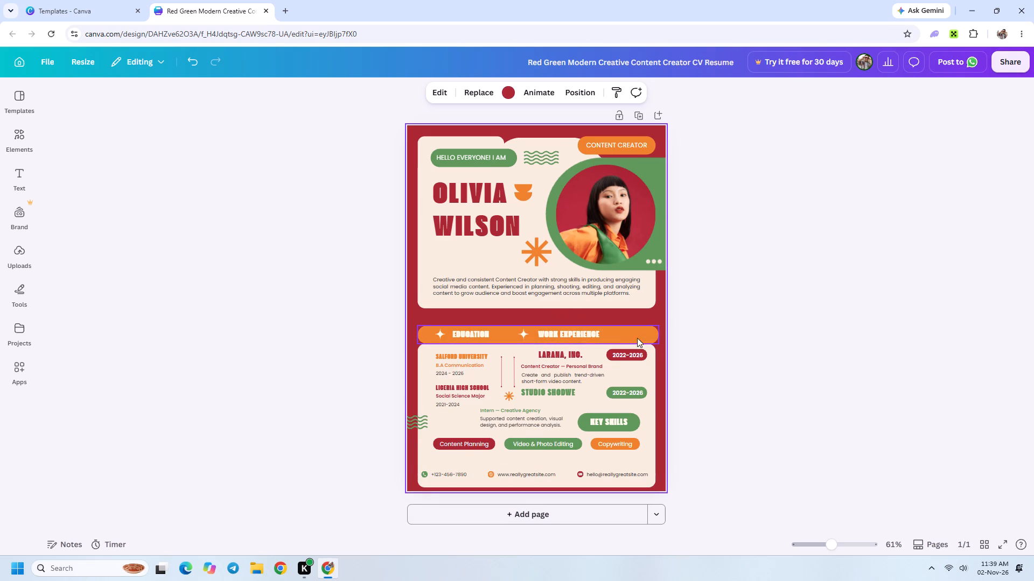
Nudge the orange Education and Work Experience band slightly left so it is centred over the cream card.
click(656, 335)
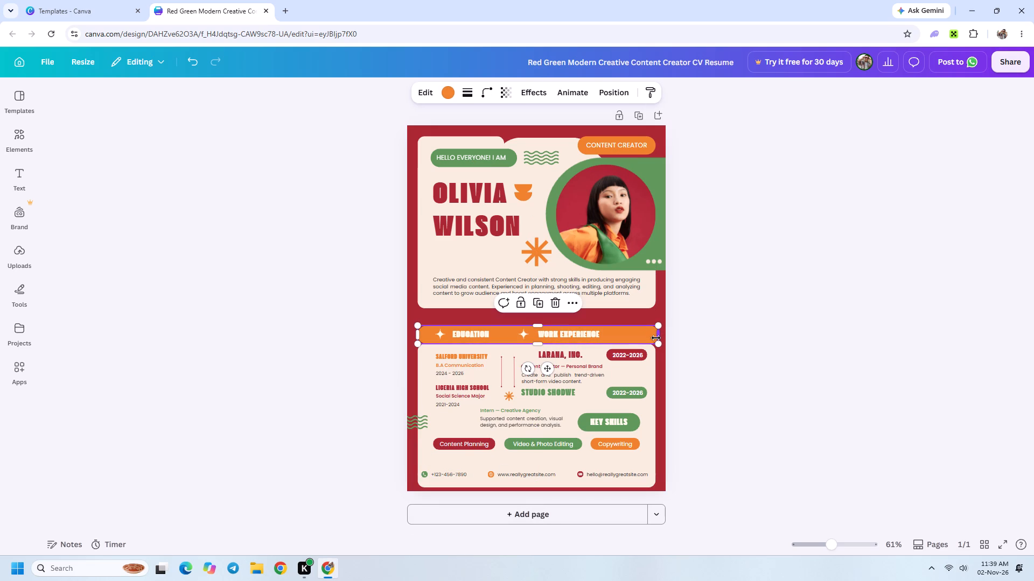
key(Left)
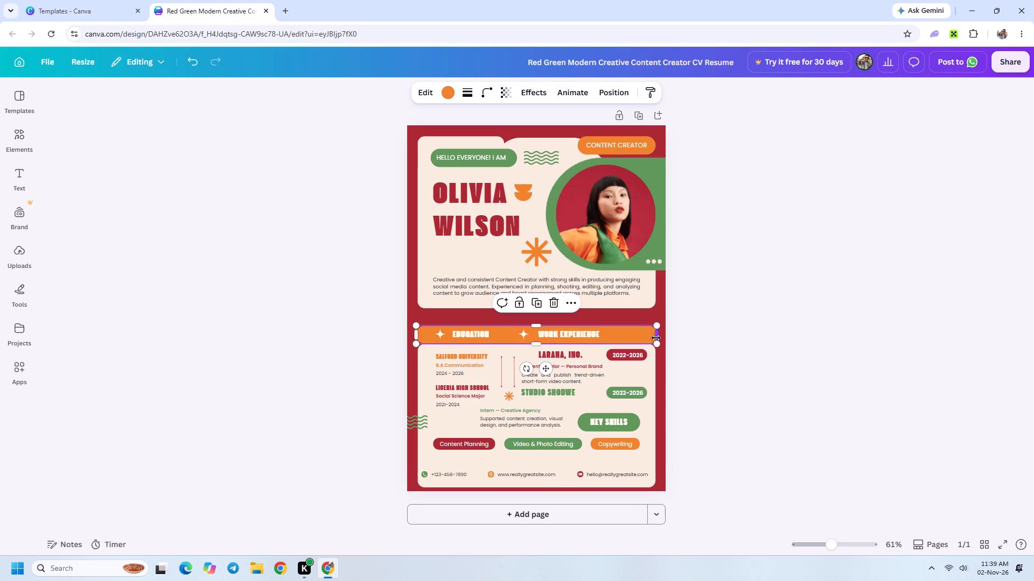
click(688, 399)
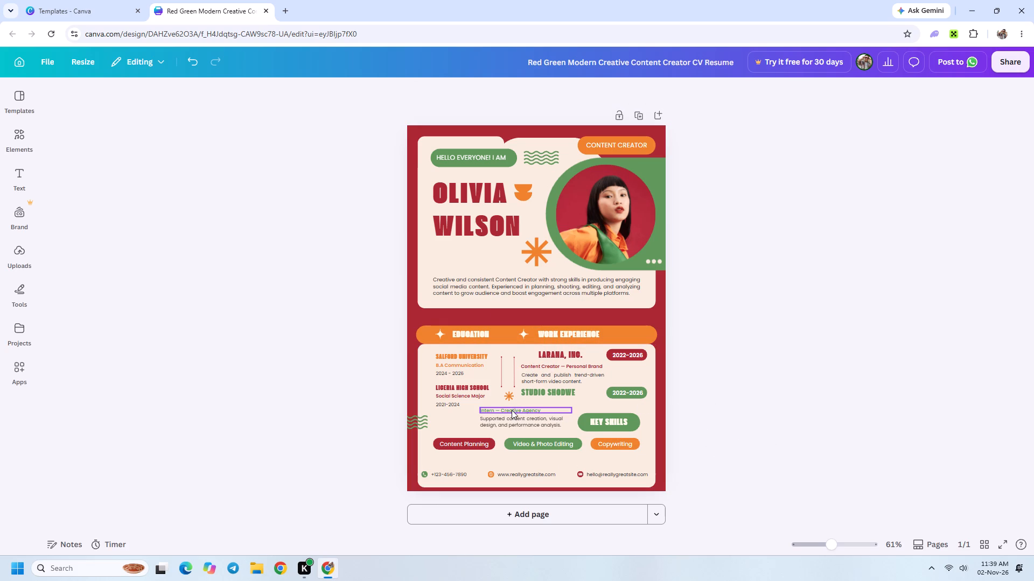
Move the green wavy lines from the page's left edge to just below the Video & Photo Editing and Copywriting pills.
drag(423, 422, 557, 459)
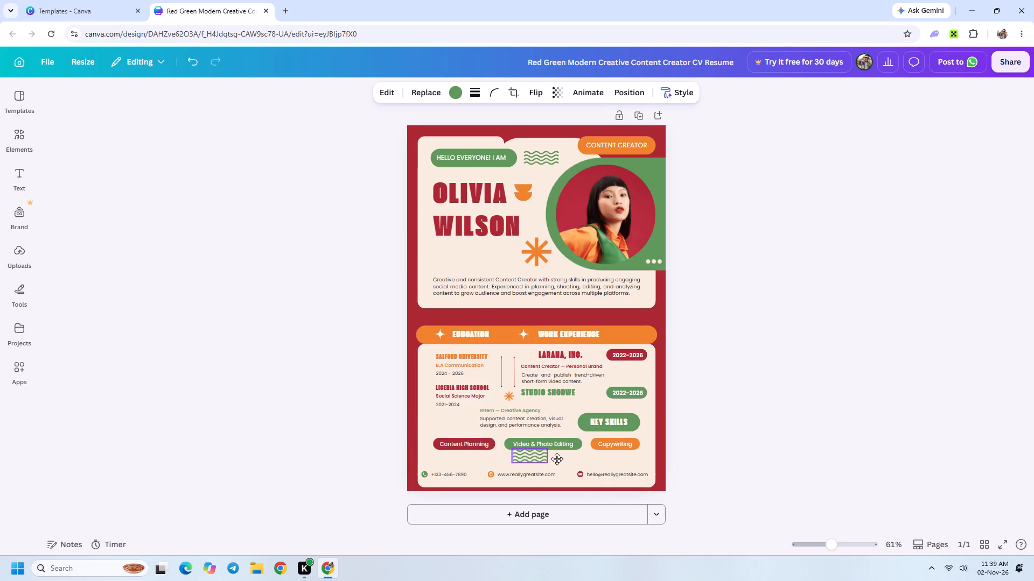
drag(557, 459, 600, 462)
Move the "Supported content creation" description right until it aligns with the left edge of the Video & Photo Editing pill.
drag(519, 427, 543, 427)
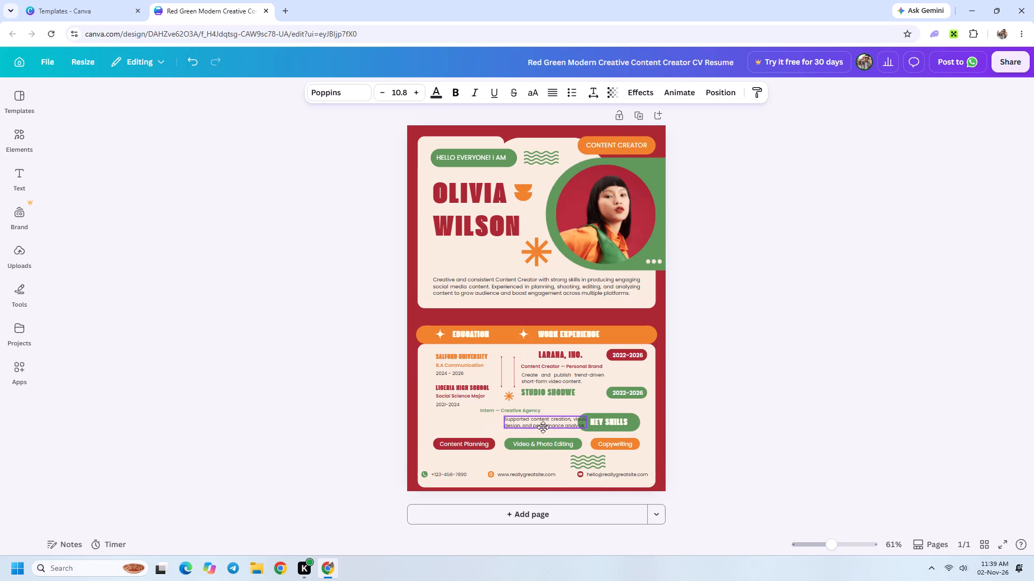
drag(543, 427, 543, 428)
Move the KEY SKILLS heading and its green pill left to above the Content Planning pill, with the pill centred behind the text.
drag(600, 422, 452, 421)
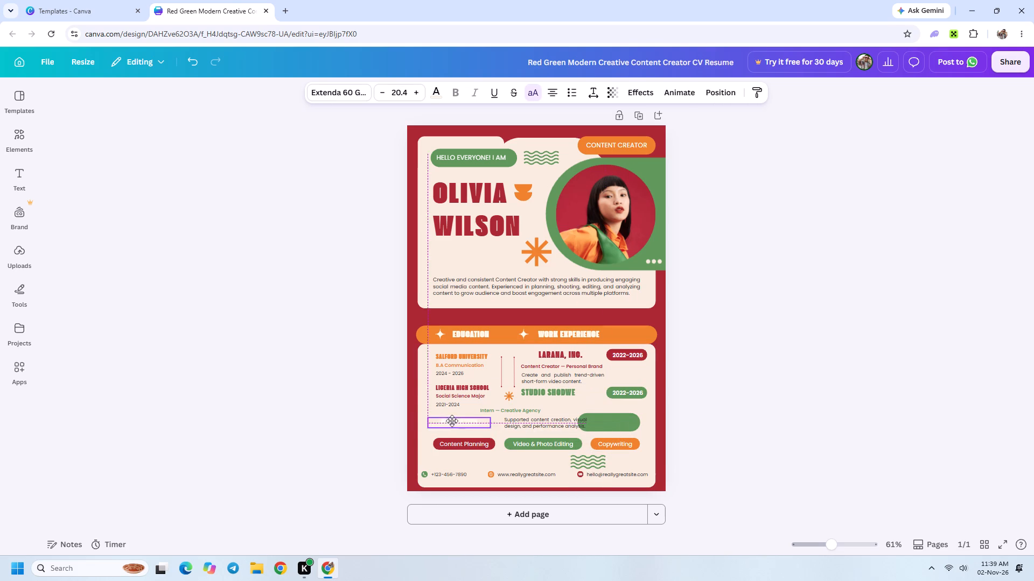
drag(452, 421, 453, 420)
drag(612, 418, 466, 415)
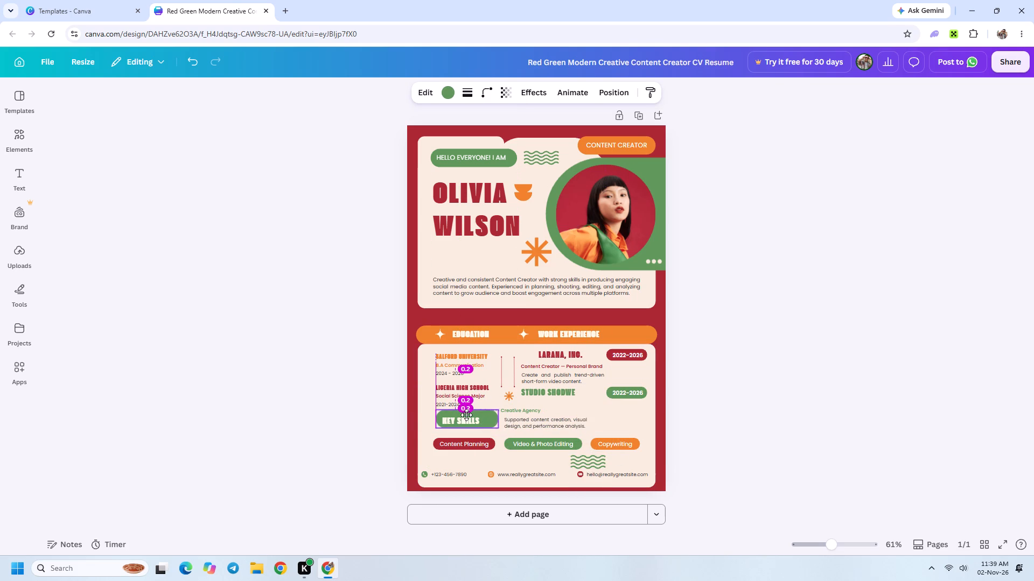
drag(466, 415, 467, 415)
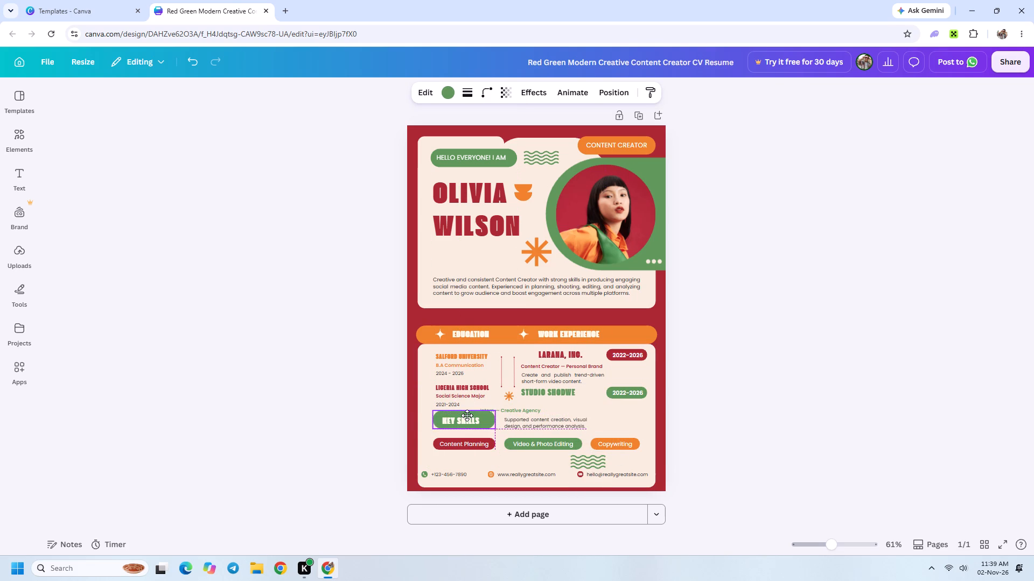
drag(467, 415, 464, 417)
drag(464, 417, 464, 416)
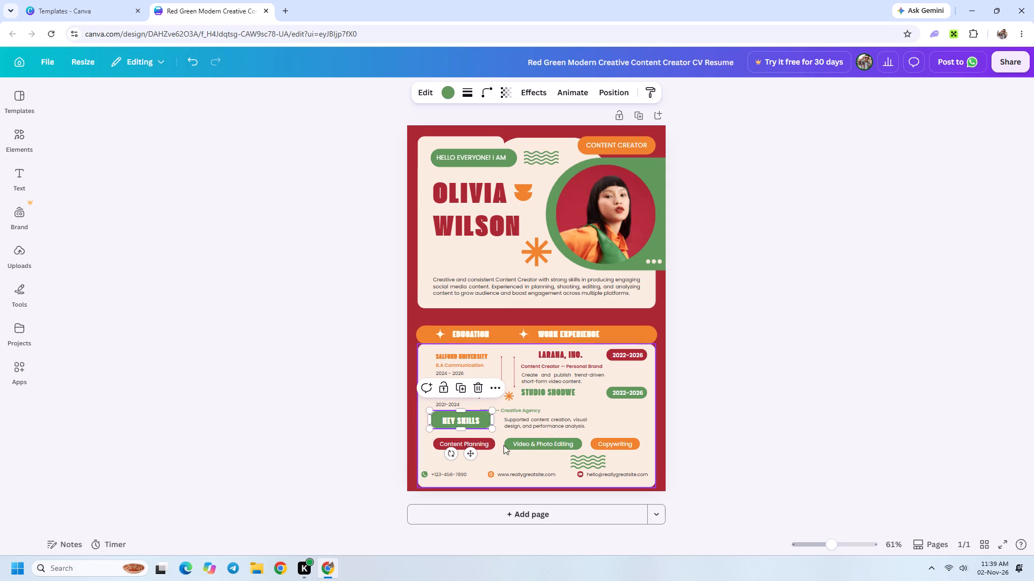
Move the "Intern — Creative Agency" line to just below the STUDIO SHODWE heading, aligned with that heading's left edge.
click(616, 408)
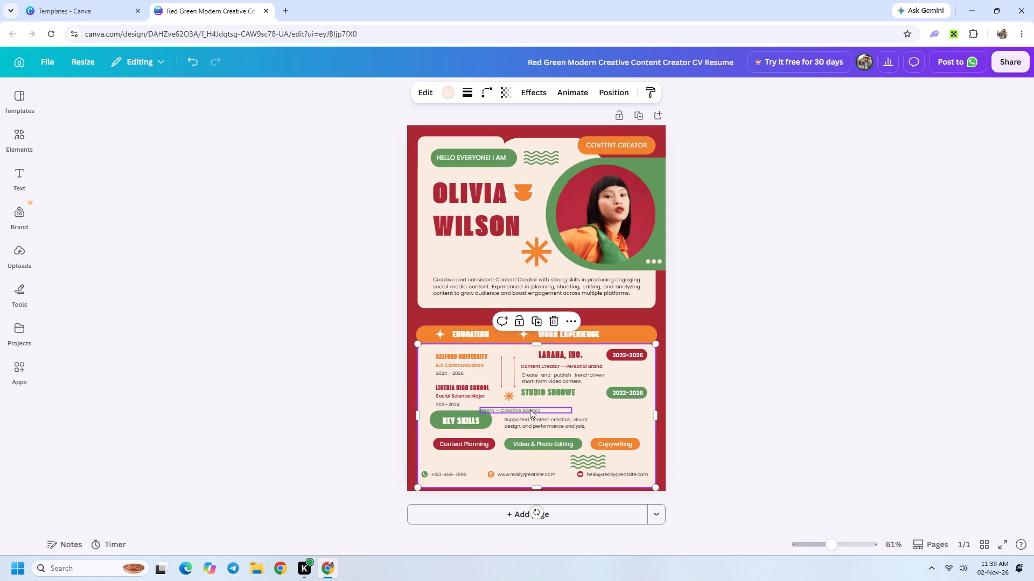
drag(530, 409, 570, 404)
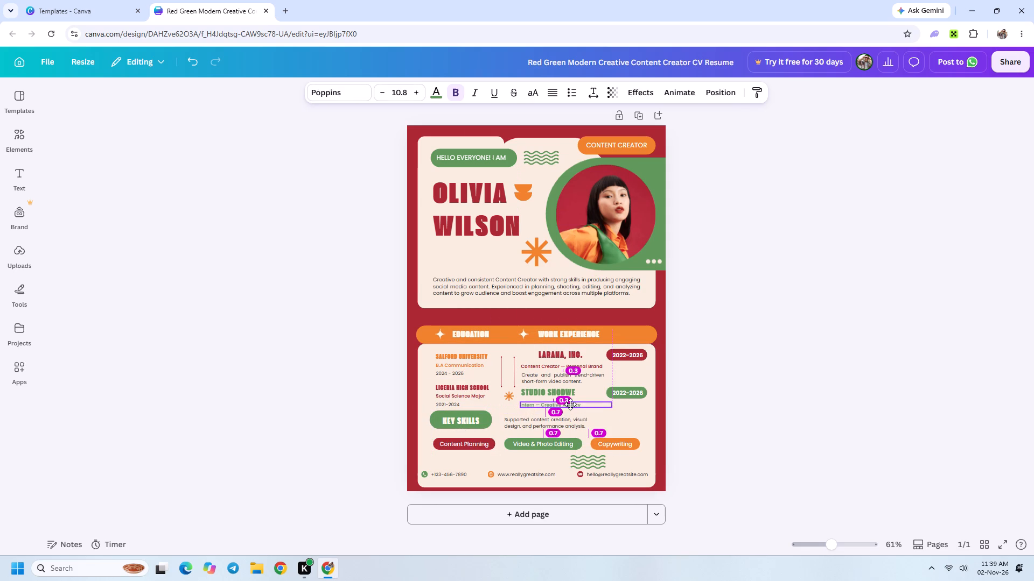
drag(570, 404, 572, 403)
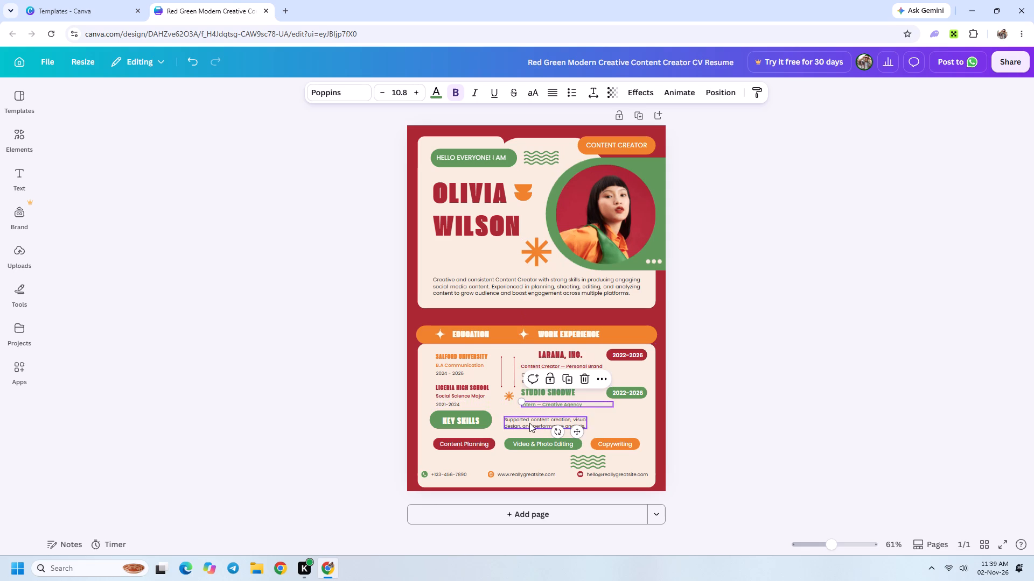
Move the "Supported content creation" description right to align with the STUDIO SHODWE heading's left edge and slightly up towards the Creative Agency line.
click(529, 421)
key(Right)
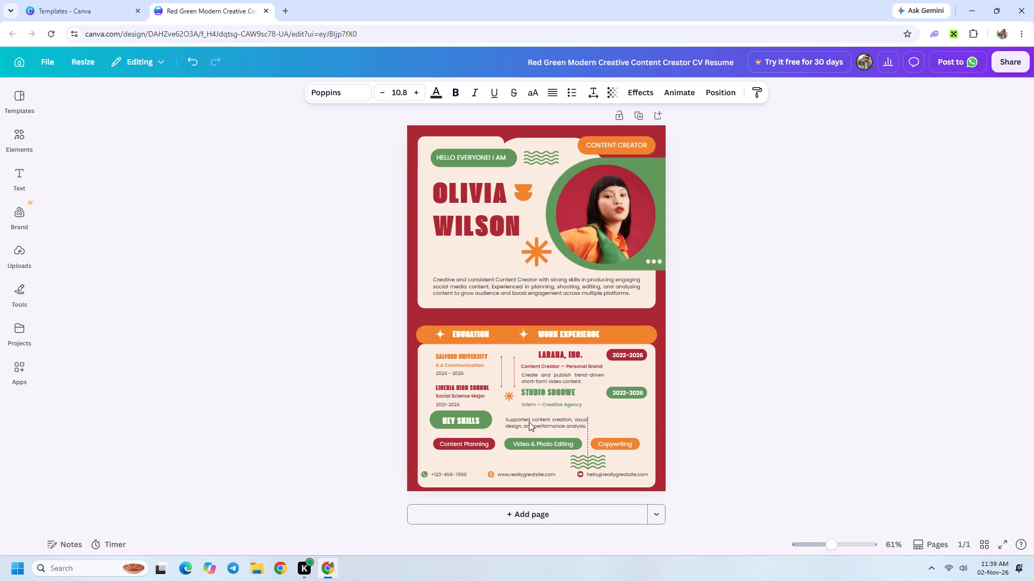
key(Right)
key(Right)
key(Right)
key(Right)
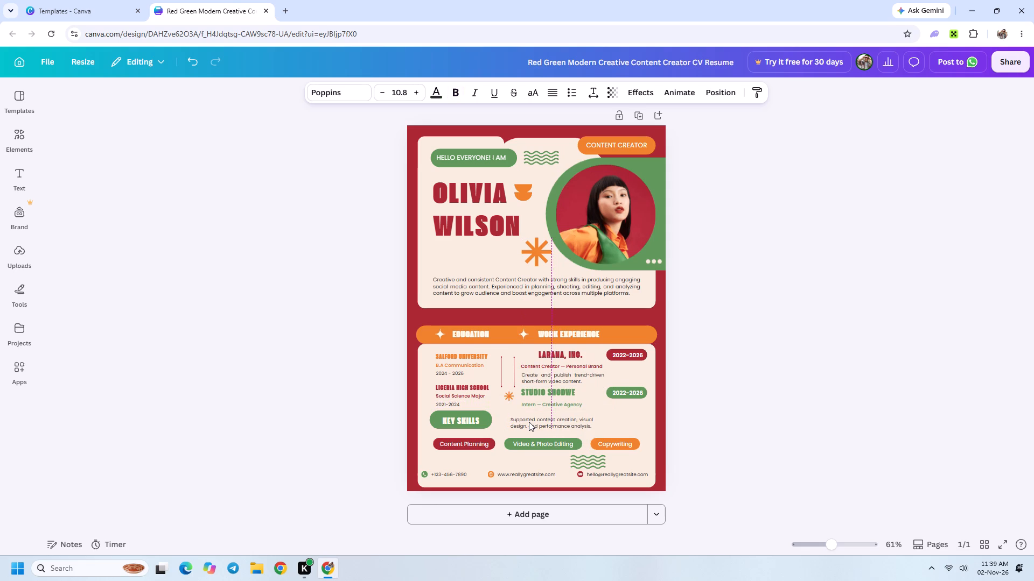
key(Right)
key(Right)
key(Right)
key(Right)
key(Right)
key(Right)
key(Right)
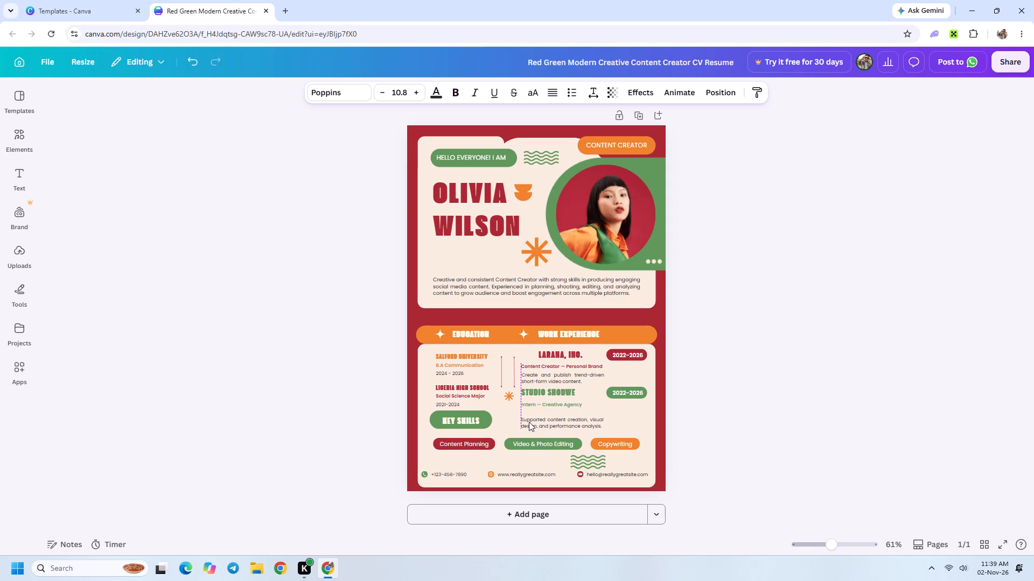
key(Up)
key(Up)
key(Up)
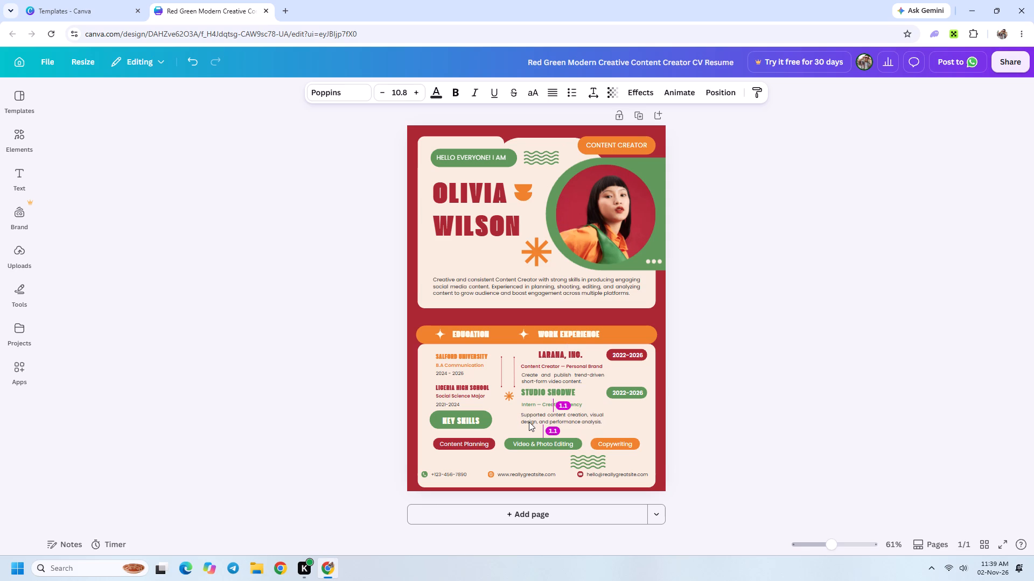
Move the green wavy lines up and right to beside the "Supported content creation" description, centred below the green 2022-2026 pill.
click(597, 462)
key(Up)
key(Up)
key(Up)
key(Up)
key(Up)
key(Up)
key(Up)
key(Up)
key(Up)
key(Up)
key(Up)
key(Up)
key(Up)
key(Up)
key(Up)
key(Up)
key(Up)
key(Up)
key(Up)
key(Up)
key(Up)
key(Up)
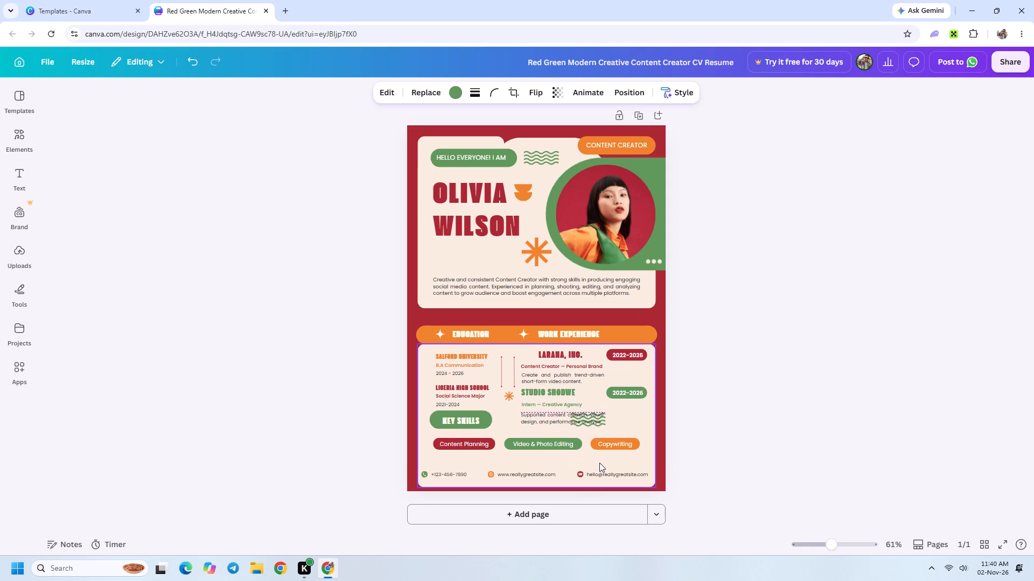
key(Right)
key(Right)
key(Right)
key(Right)
key(Right)
key(Right)
key(Right)
key(Right)
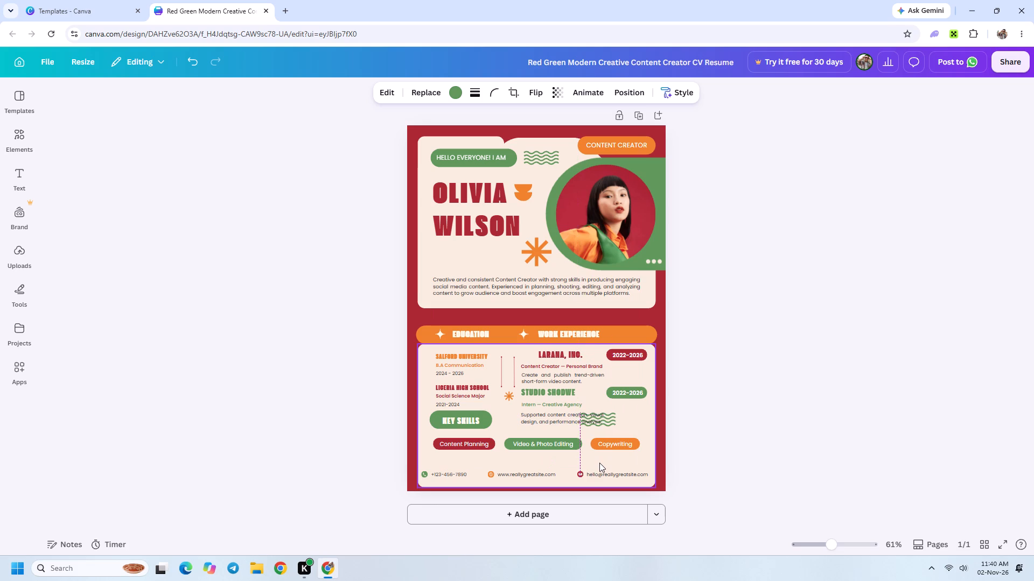
key(Right)
key(Right)
key(Right)
key(Right)
key(Right)
key(Right)
key(Right)
key(Right)
key(Right)
key(Right)
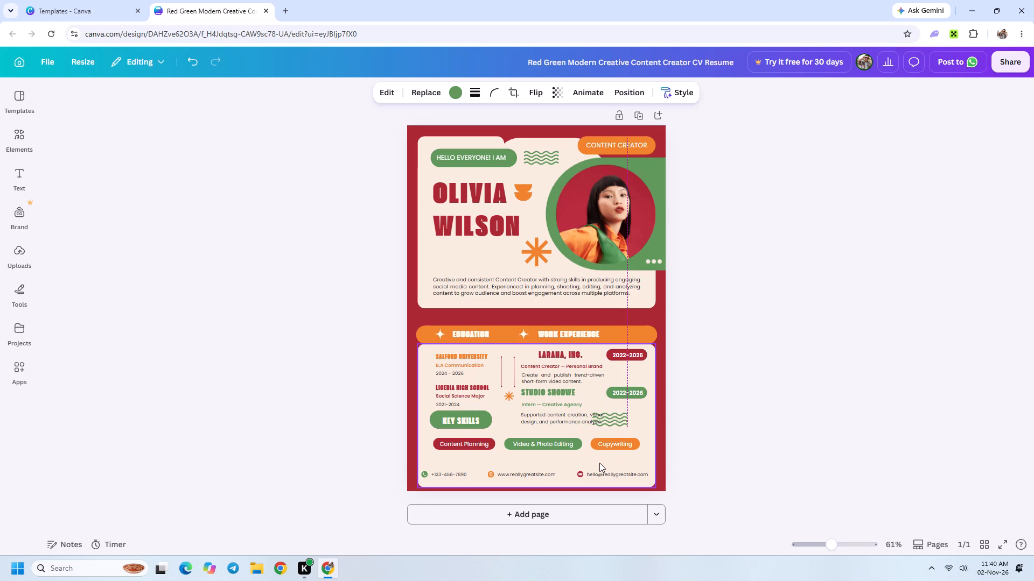
key(Right)
key(Right)
key(Right)
key(Right)
key(Right)
key(Right)
key(Right)
key(Right)
key(Right)
key(Right)
key(Right)
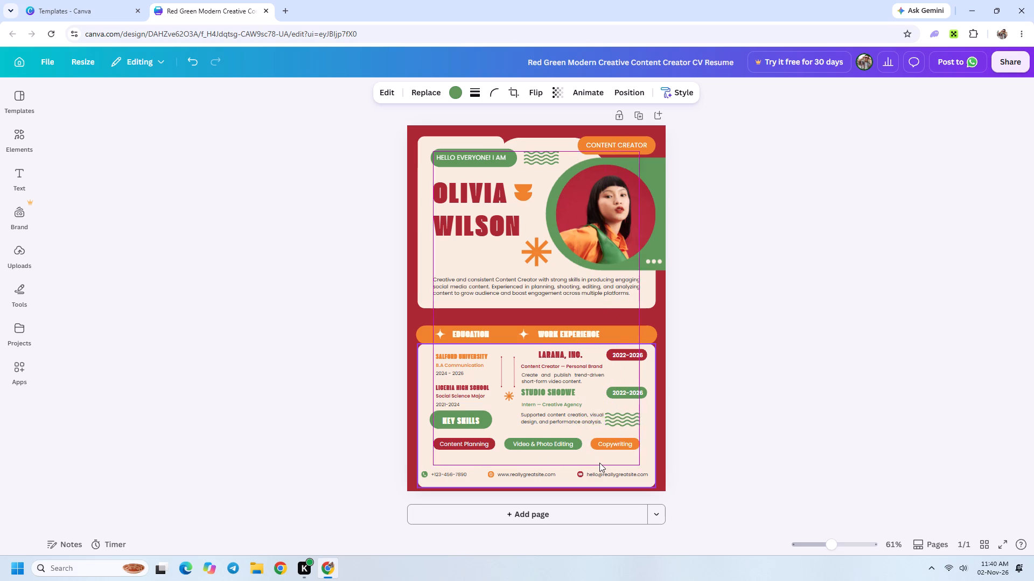
key(Right)
key(Right)
key(Right)
key(Right)
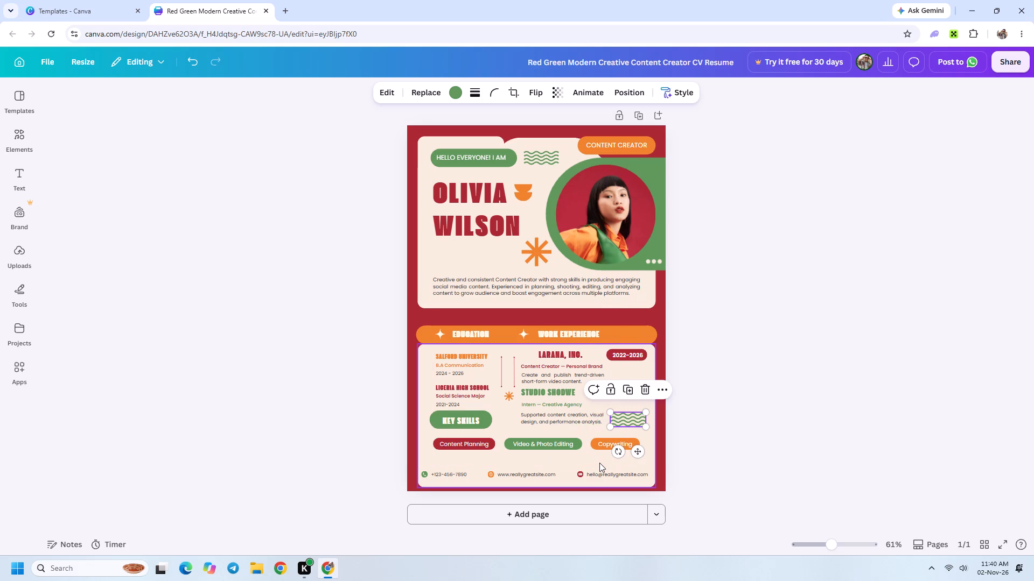
click(776, 429)
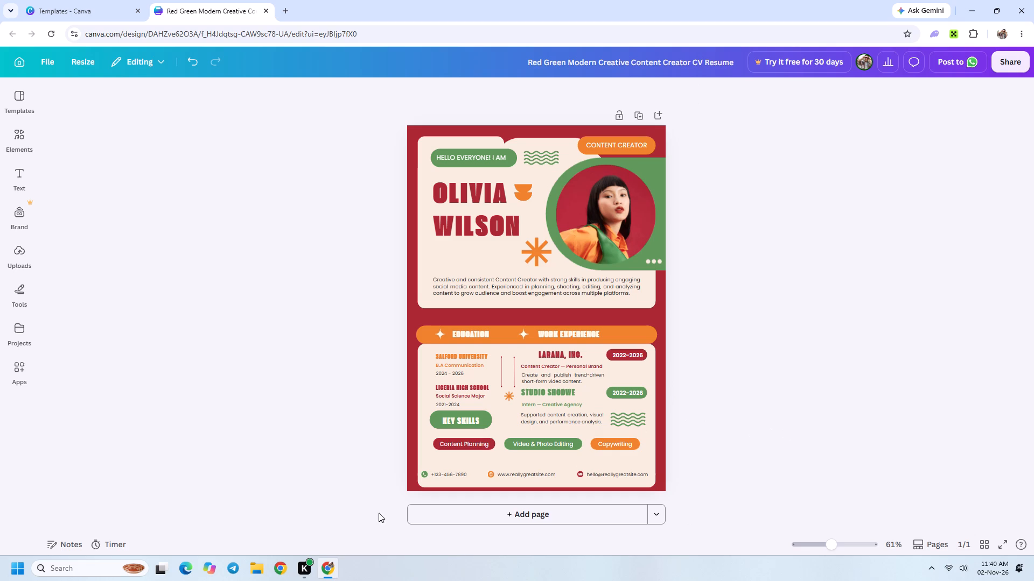